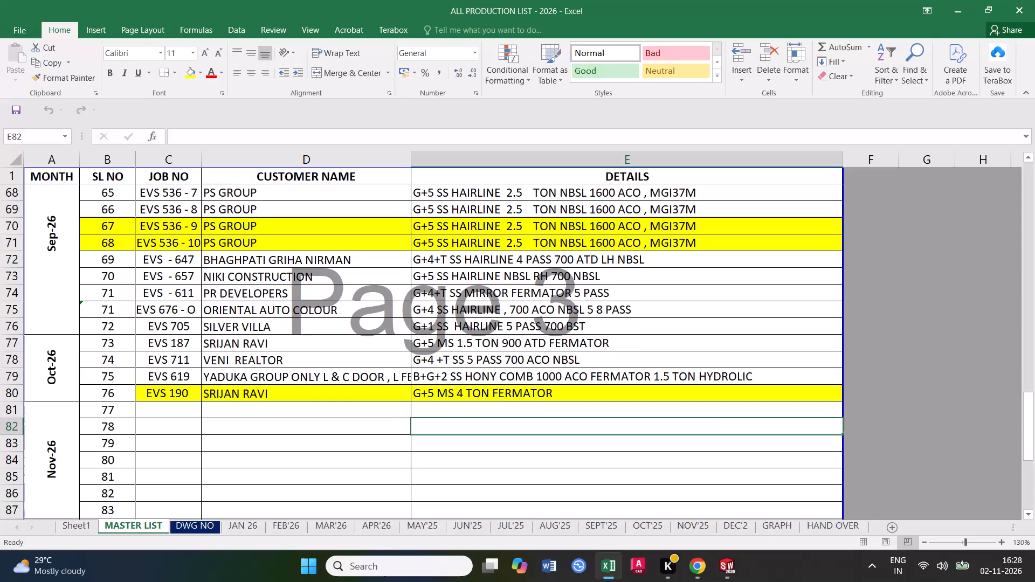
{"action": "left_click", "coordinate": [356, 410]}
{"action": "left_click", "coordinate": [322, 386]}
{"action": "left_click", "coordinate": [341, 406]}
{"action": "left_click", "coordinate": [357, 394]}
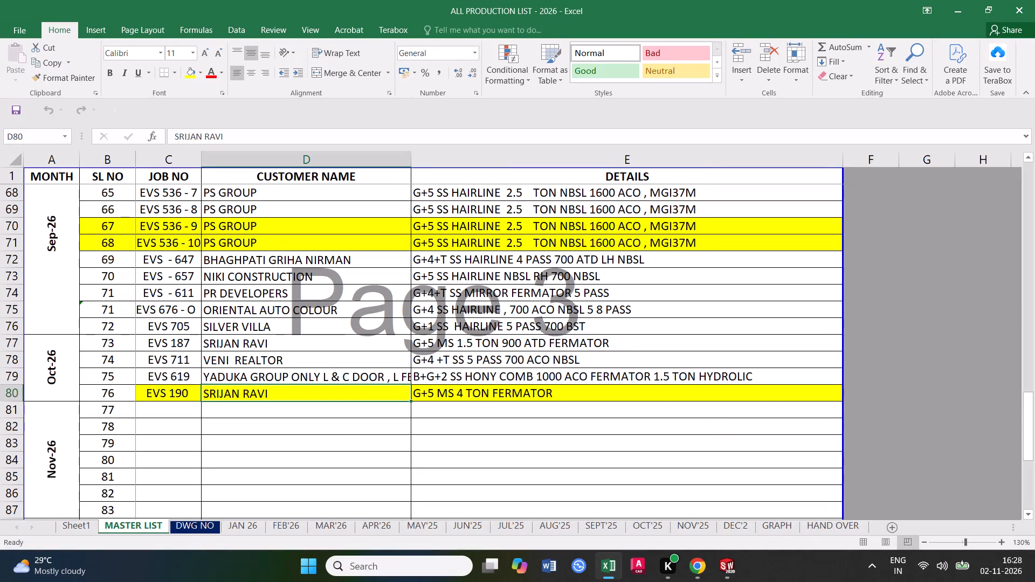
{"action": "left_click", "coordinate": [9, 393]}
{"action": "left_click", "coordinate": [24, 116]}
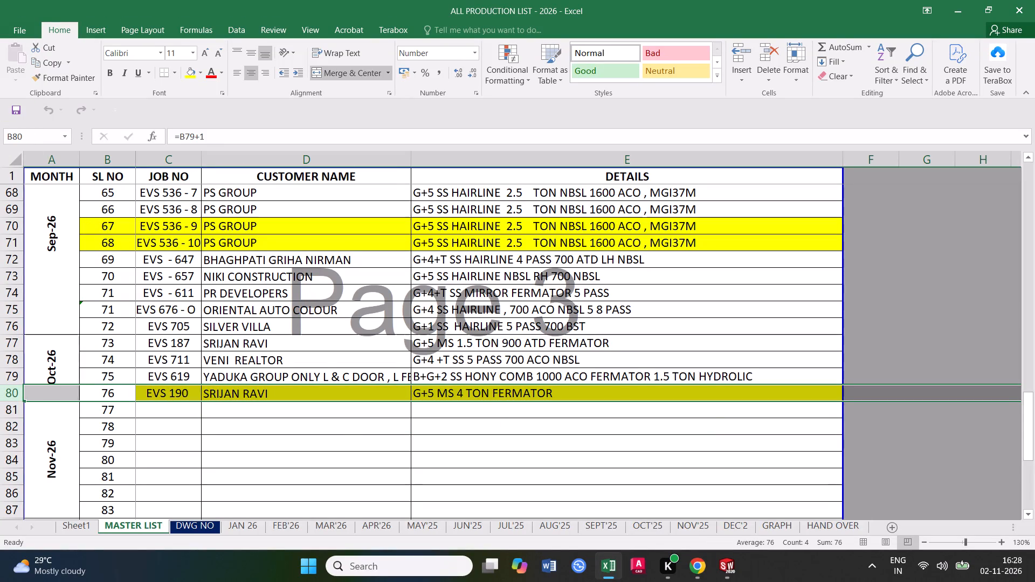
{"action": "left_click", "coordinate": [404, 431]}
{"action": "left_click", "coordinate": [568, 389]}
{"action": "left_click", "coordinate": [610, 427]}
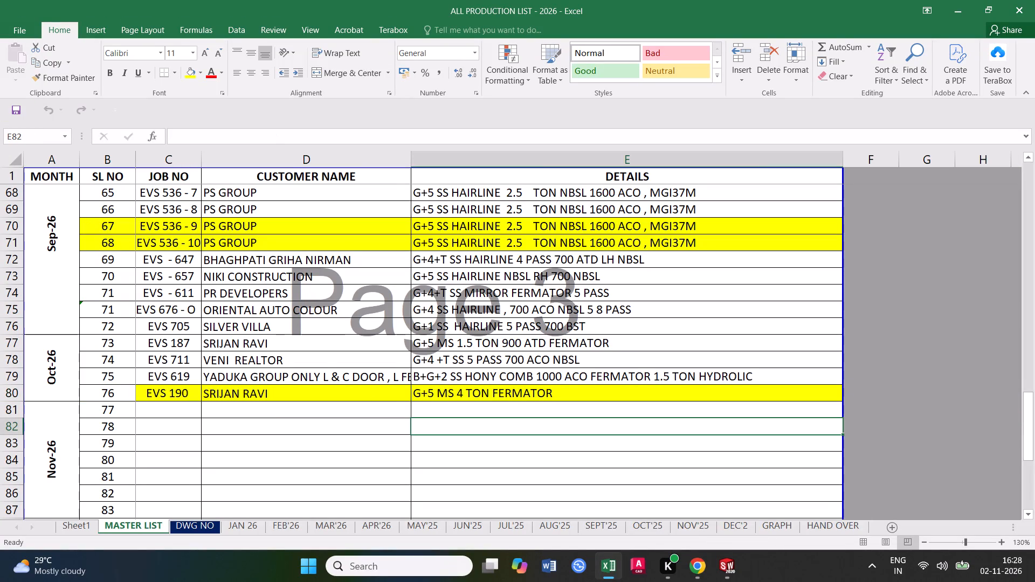
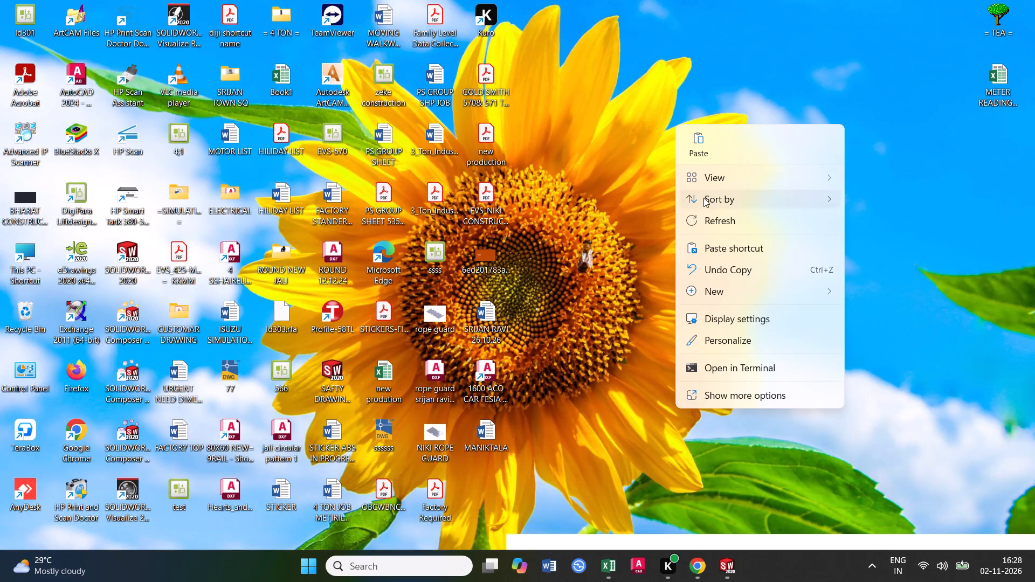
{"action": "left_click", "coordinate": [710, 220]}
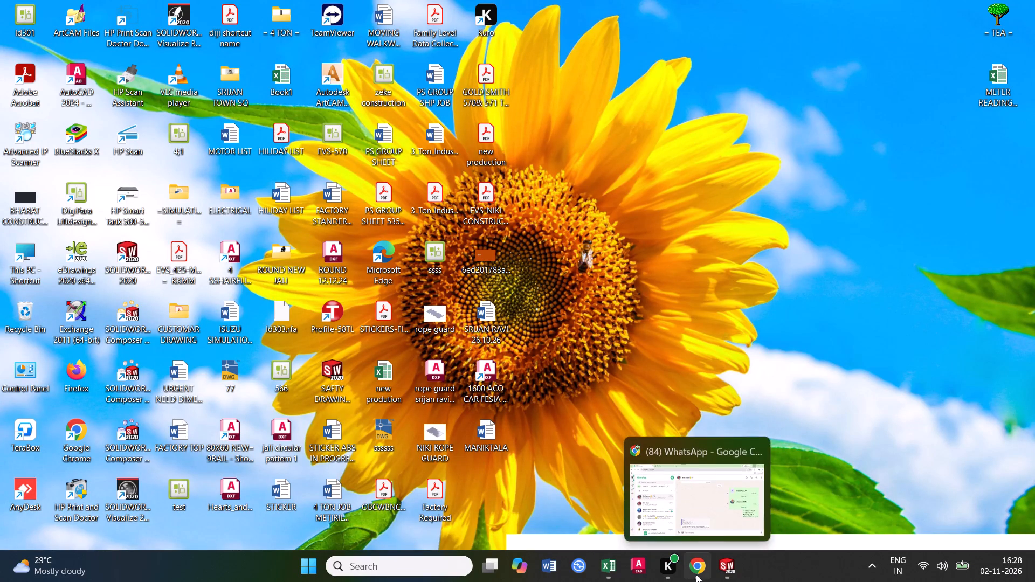
Switch to Word and create a new blank document.
{"action": "left_click", "coordinate": [554, 563]}
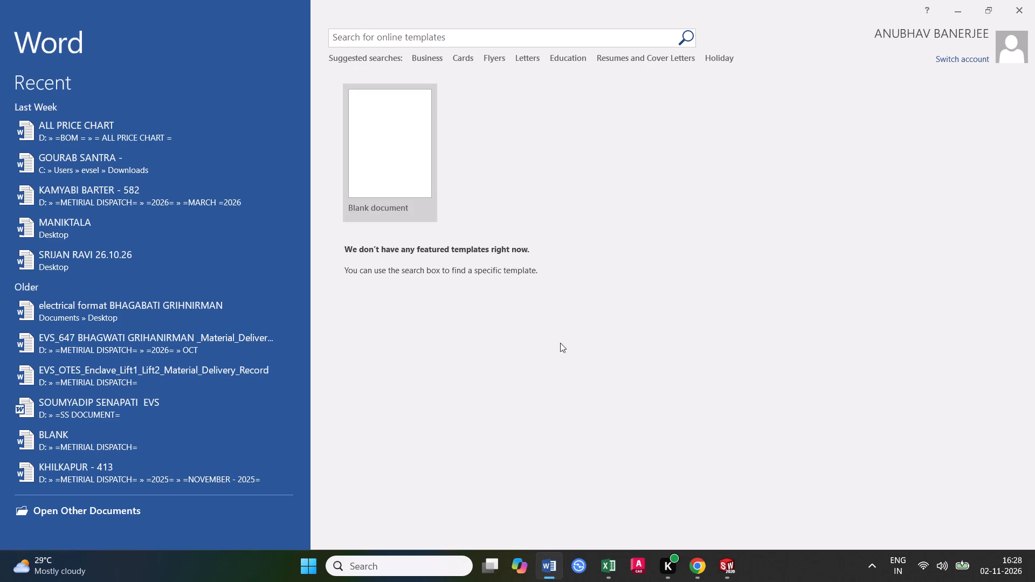
{"action": "left_click", "coordinate": [557, 344]}
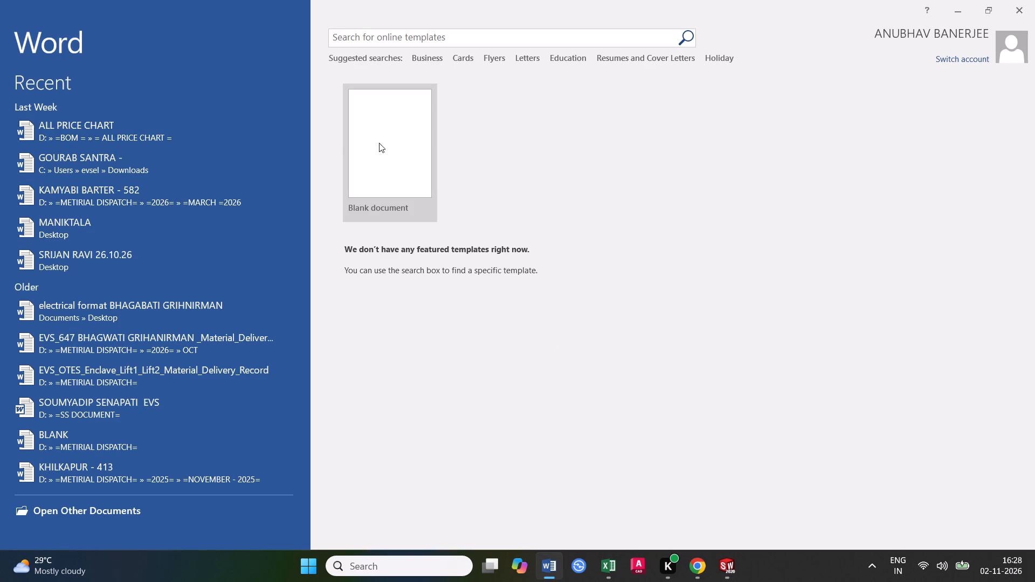
{"action": "left_click", "coordinate": [379, 143]}
{"action": "double_click", "coordinate": [517, 428]}
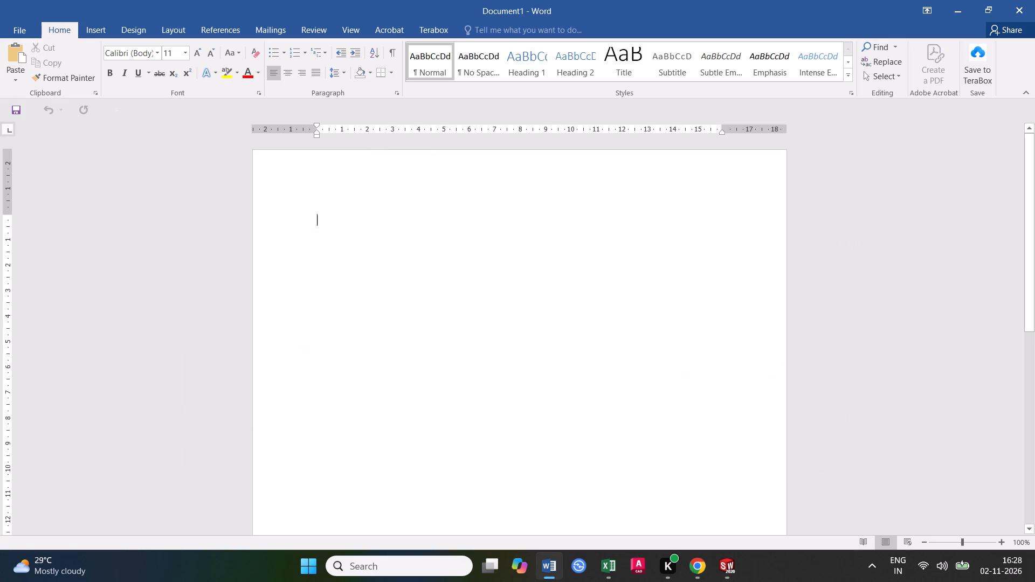
Enter the heading DESPATCH LIST on the first line of the document.
{"action": "left_click", "coordinate": [323, 228]}
{"action": "left_click", "coordinate": [367, 226]}
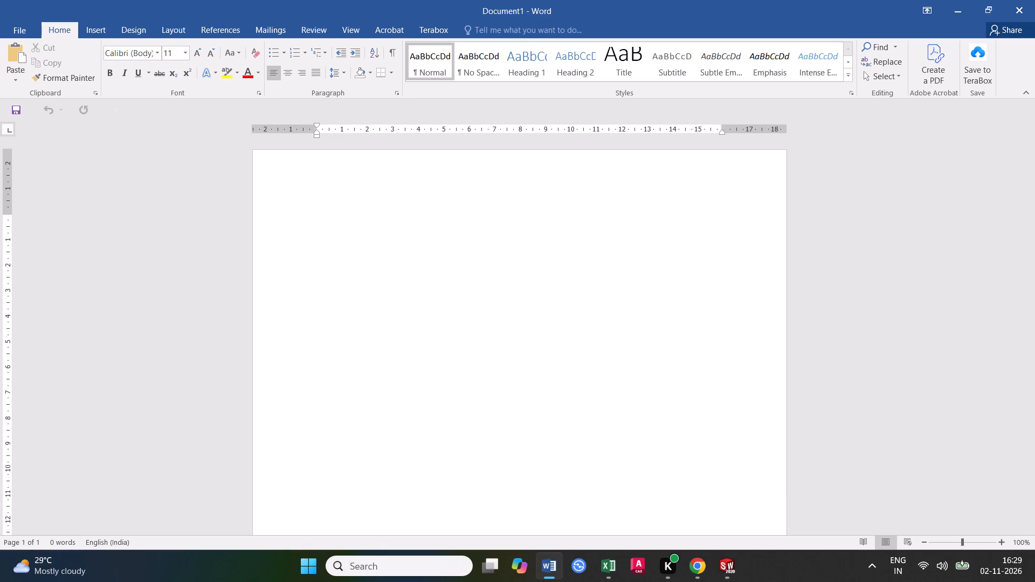
{"action": "left_click", "coordinate": [388, 241]}
{"action": "double_click", "coordinate": [382, 217]}
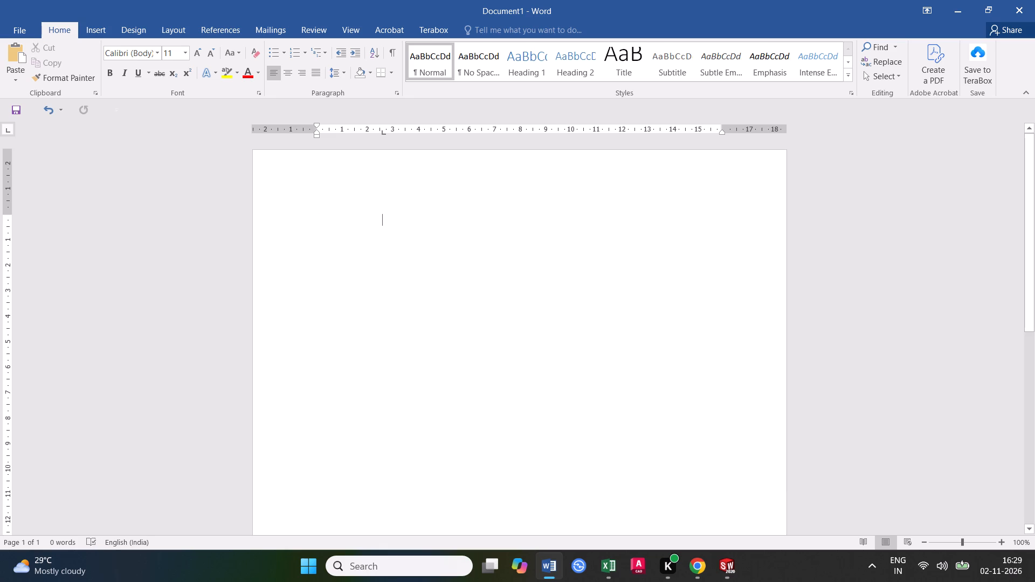
{"action": "type", "text": "DE"}
{"action": "type", "text": "SPATCH LIT"}
{"action": "key", "text": "space"}
{"action": "key", "text": "BackSpace"}
{"action": "key", "text": "BackSpace"}
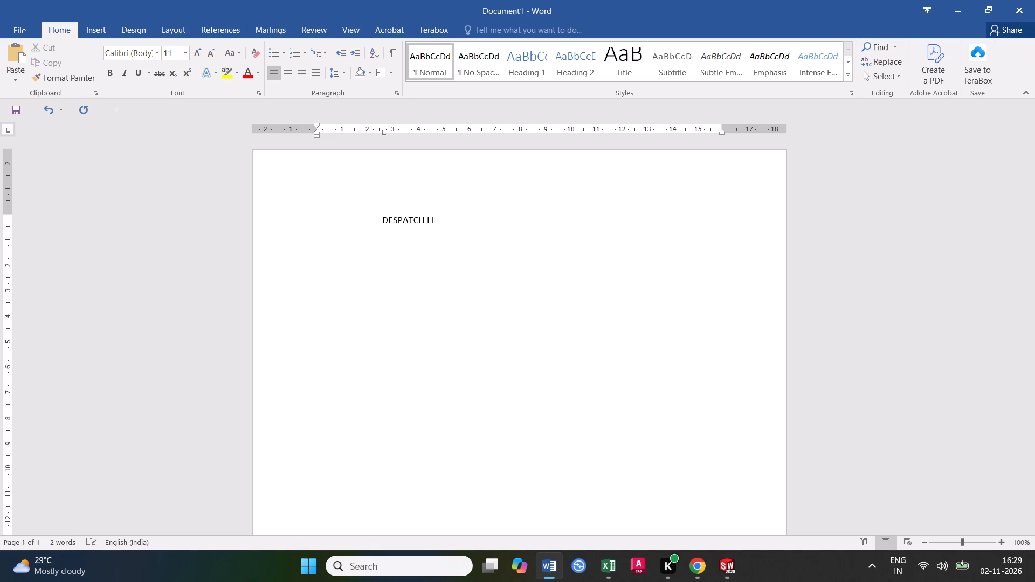
{"action": "type", "text": "ST"}
{"action": "key", "text": "space"}
Format the DESPATCH LIST heading as centred, bold, 20 pt text and start a new line below it.
{"action": "left_click_drag", "start_coordinate": [487, 219], "coordinate": [310, 219]}
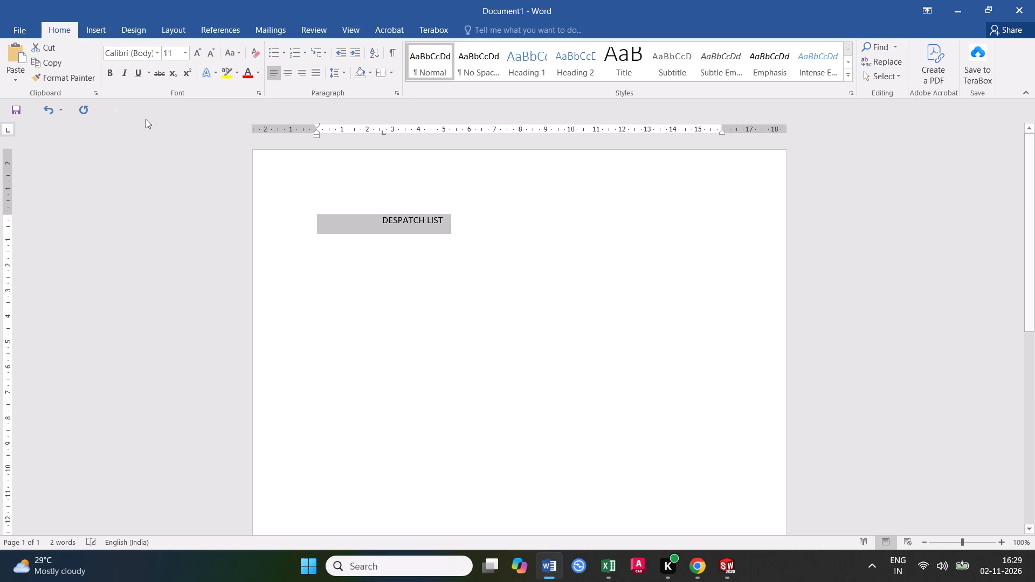
{"action": "left_click", "coordinate": [287, 74]}
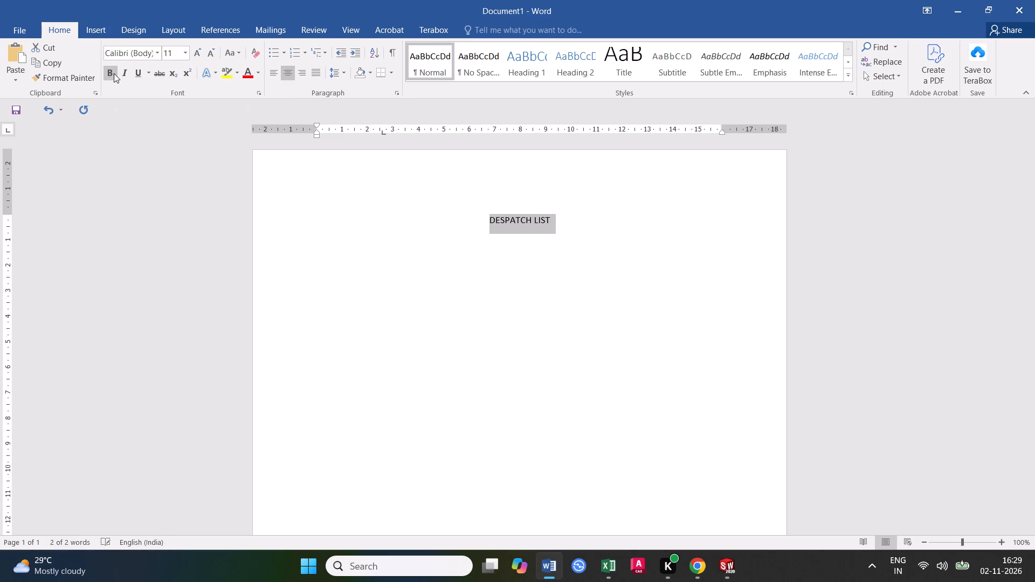
{"action": "left_click", "coordinate": [114, 73]}
{"action": "triple_click", "coordinate": [196, 52]}
{"action": "double_click", "coordinate": [196, 52]}
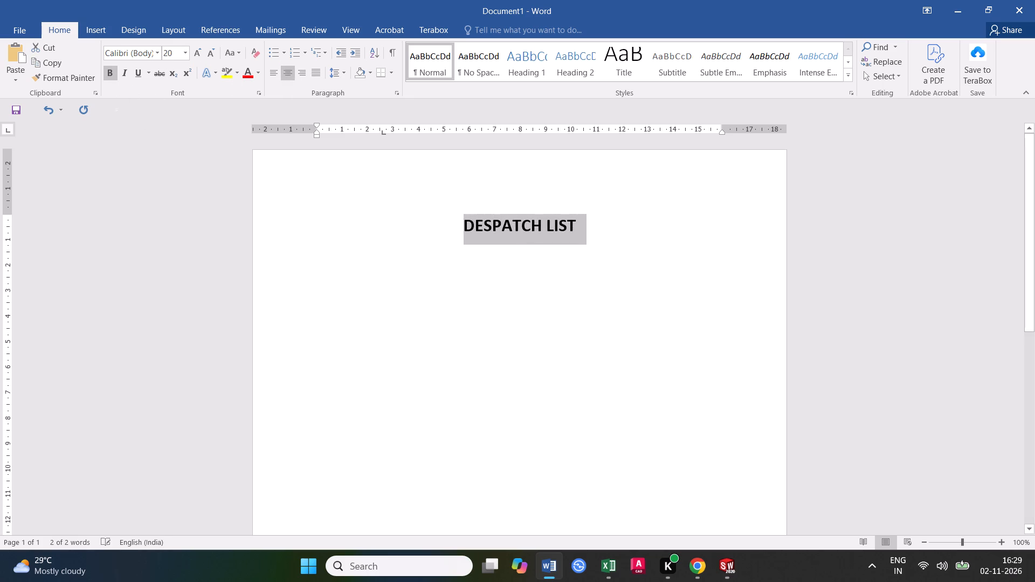
{"action": "left_click", "coordinate": [571, 390]}
{"action": "left_click", "coordinate": [542, 223]}
{"action": "left_click", "coordinate": [577, 221]}
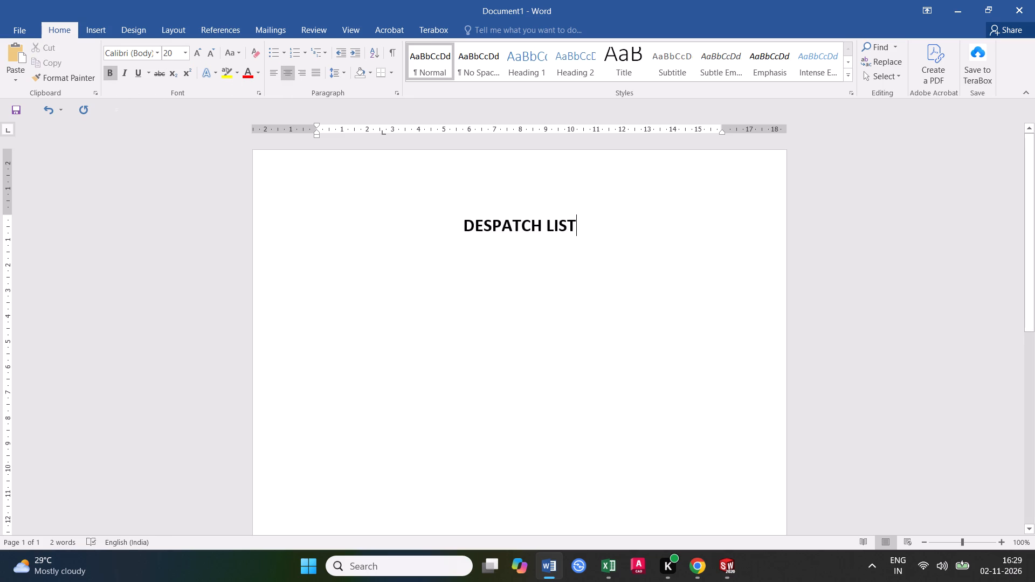
{"action": "left_click", "coordinate": [592, 238]}
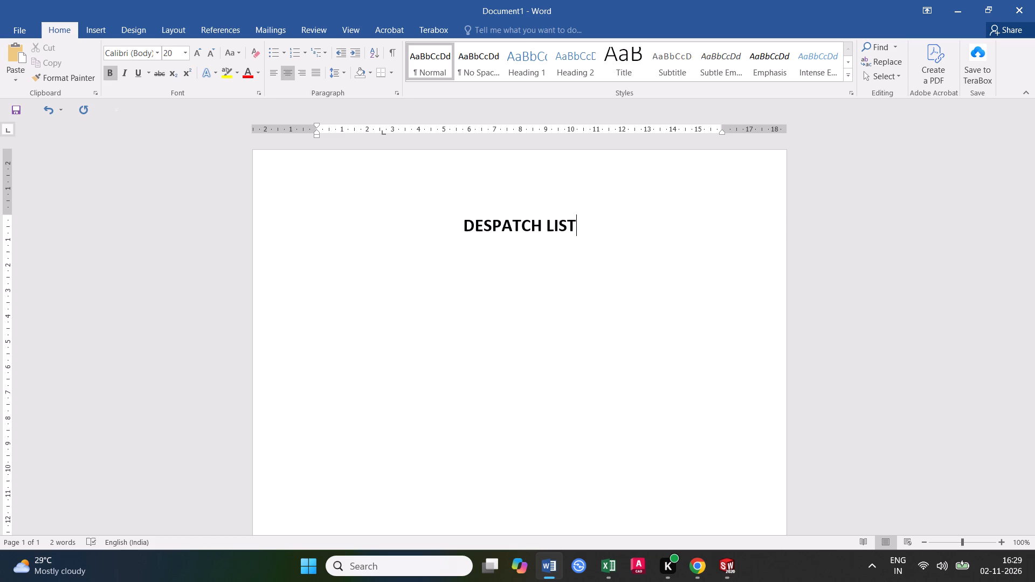
{"action": "key", "text": "Return"}
Open the Save As dialog for the document and browse to Local Disk (D:).
{"action": "double_click", "coordinate": [11, 109]}
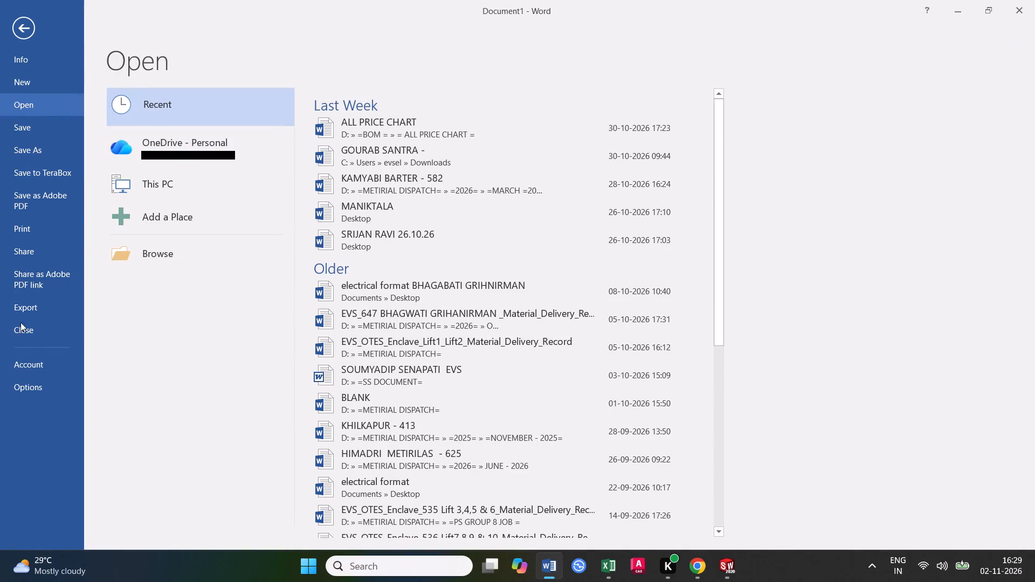
{"action": "left_click", "coordinate": [40, 148]}
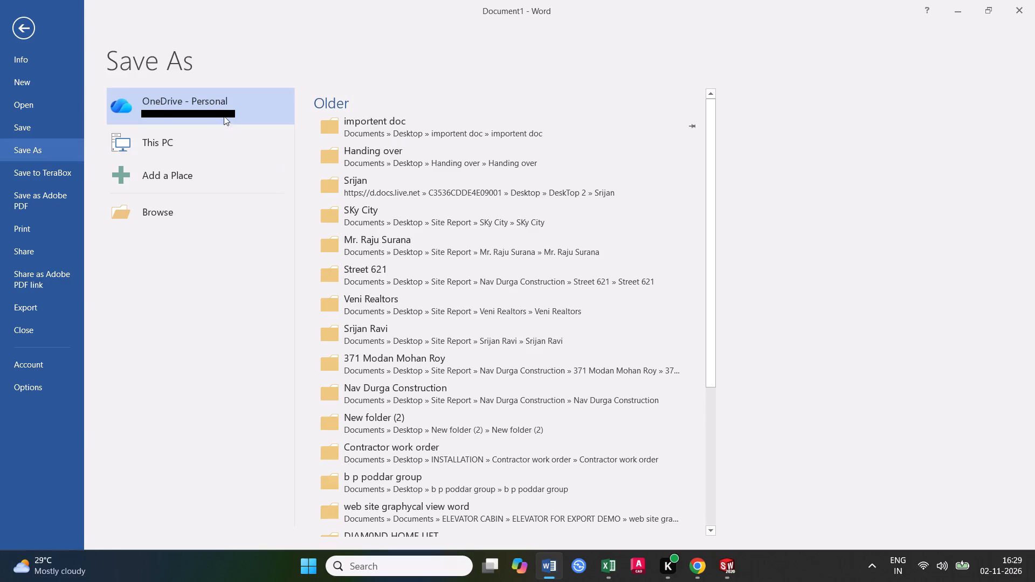
{"action": "left_click", "coordinate": [165, 222]}
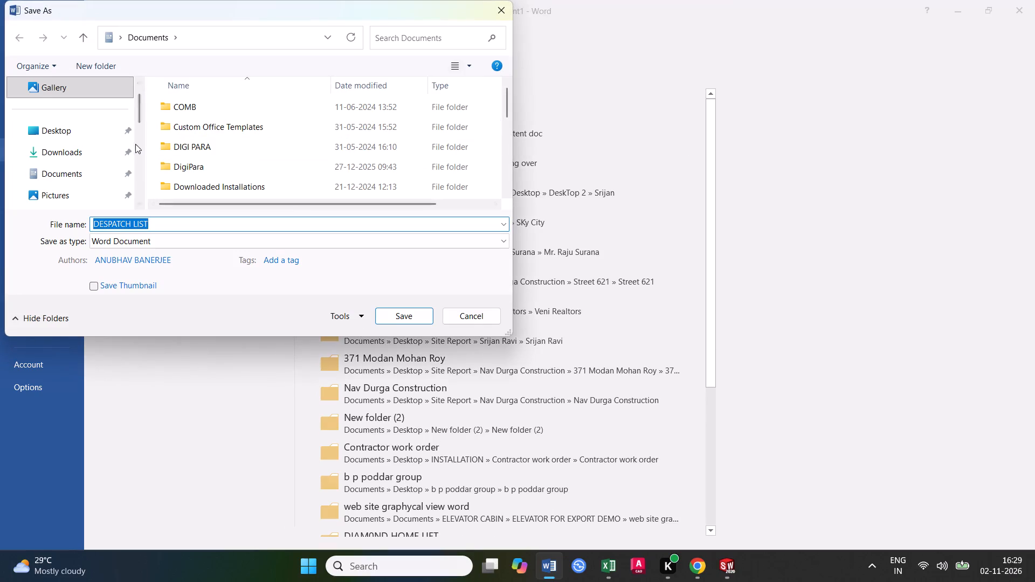
{"action": "scroll", "coordinate": [79, 193], "scroll_direction": "down", "scroll_amount": 4}
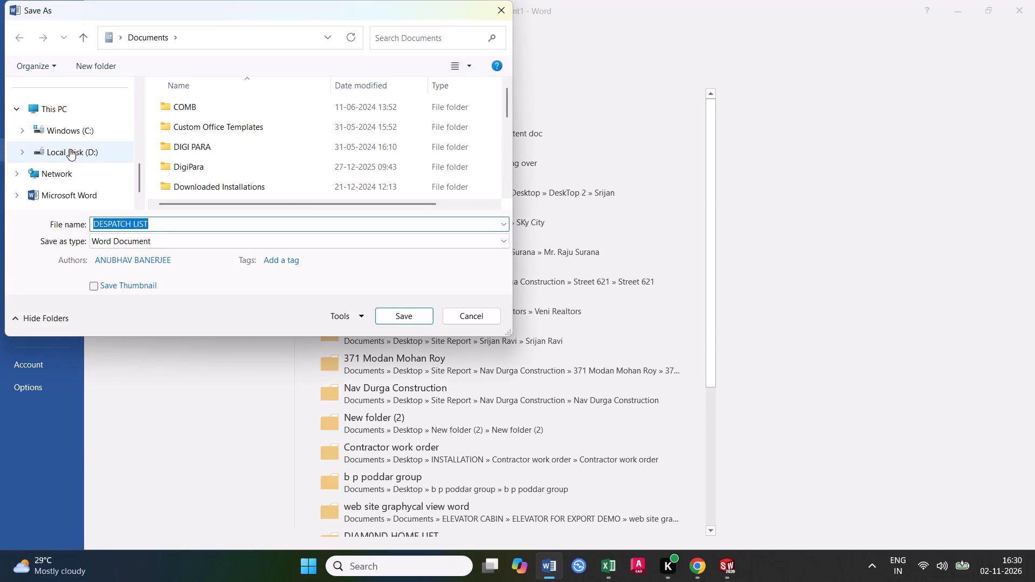
{"action": "left_click", "coordinate": [70, 149]}
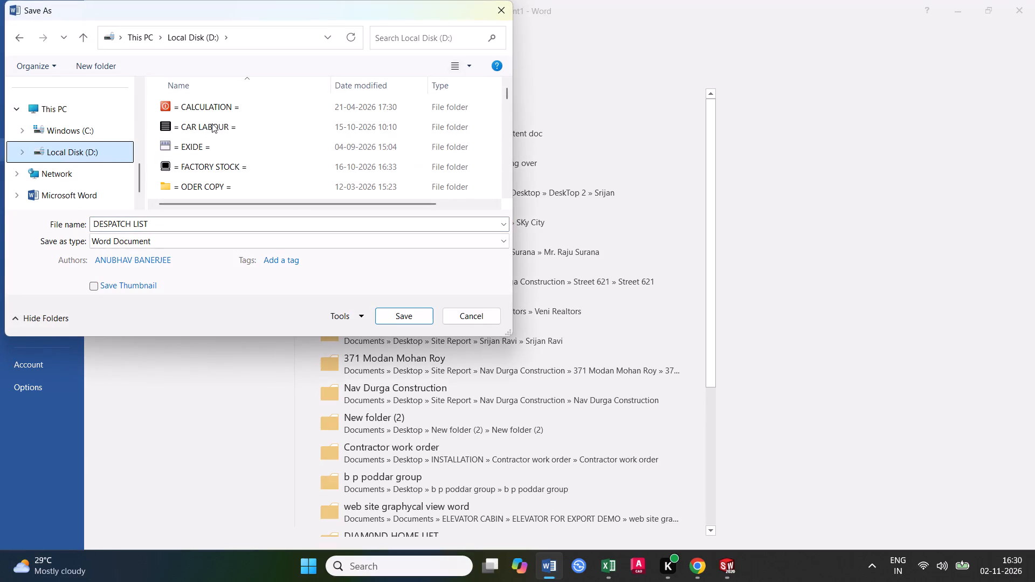
Create a new folder on Local Disk (D:).
{"action": "left_click", "coordinate": [212, 123]}
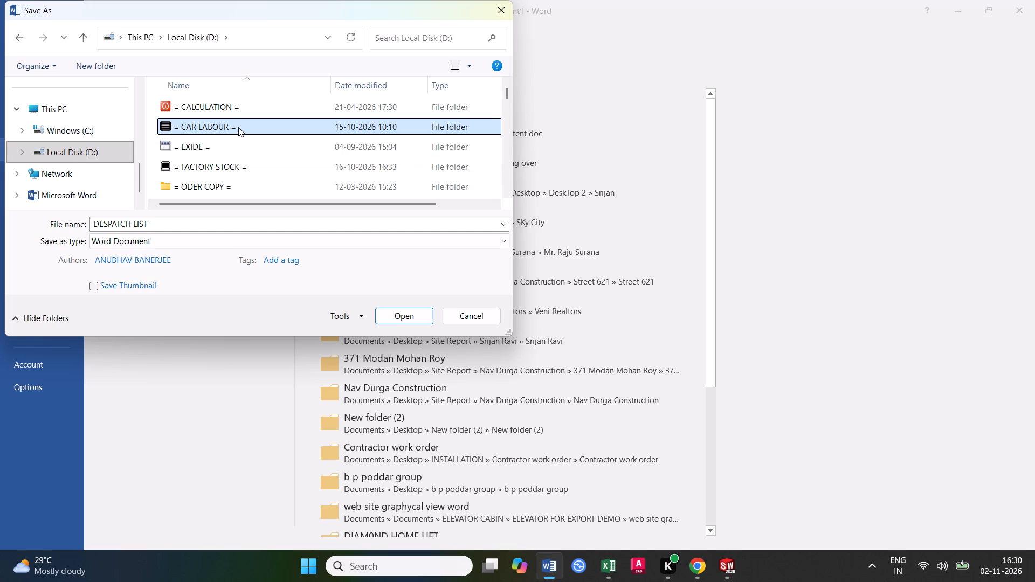
{"action": "right_click", "coordinate": [247, 156]}
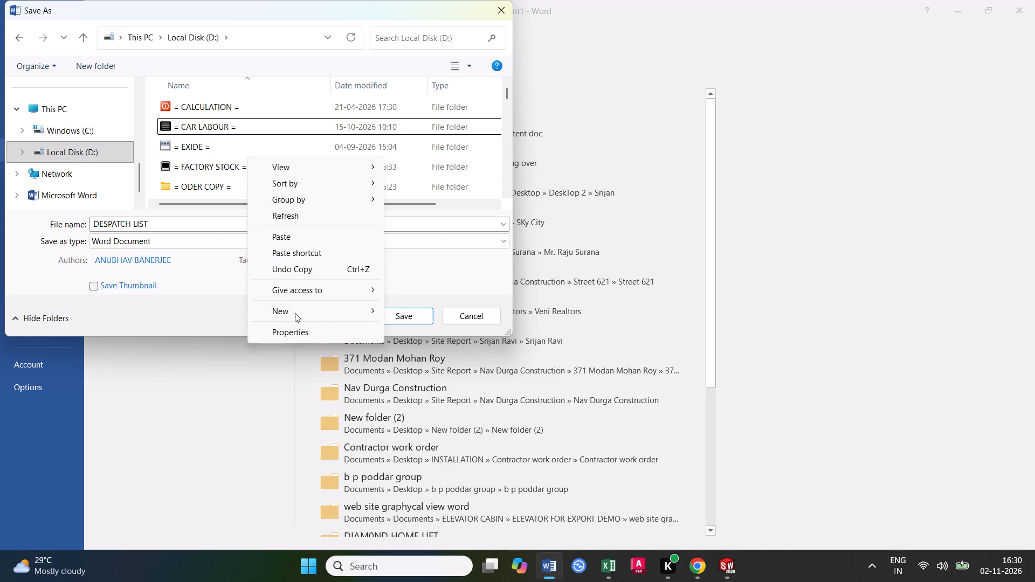
{"action": "left_click", "coordinate": [303, 310]}
{"action": "left_click", "coordinate": [417, 307]}
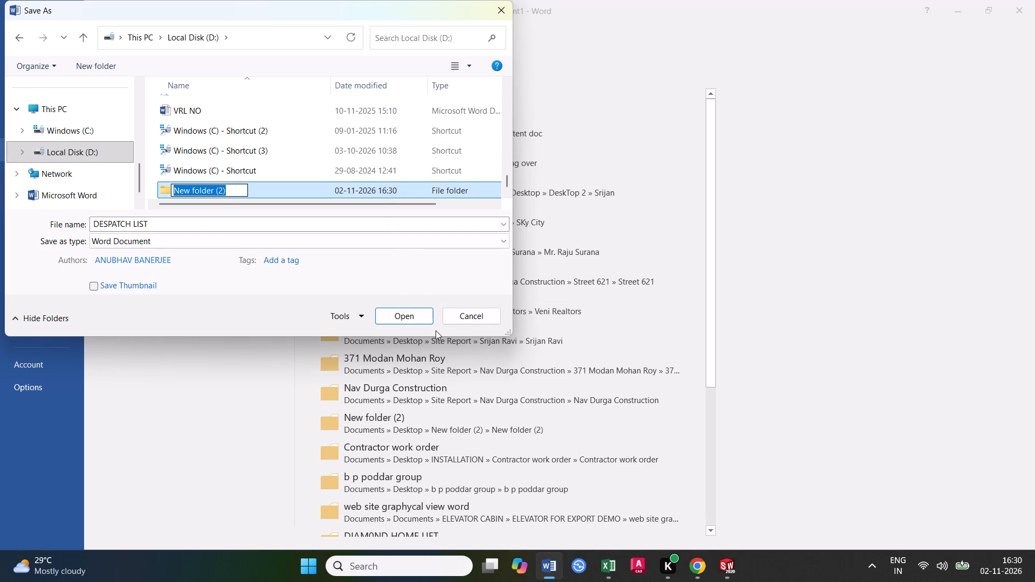
{"action": "scroll", "coordinate": [240, 154], "scroll_direction": "up", "scroll_amount": 8}
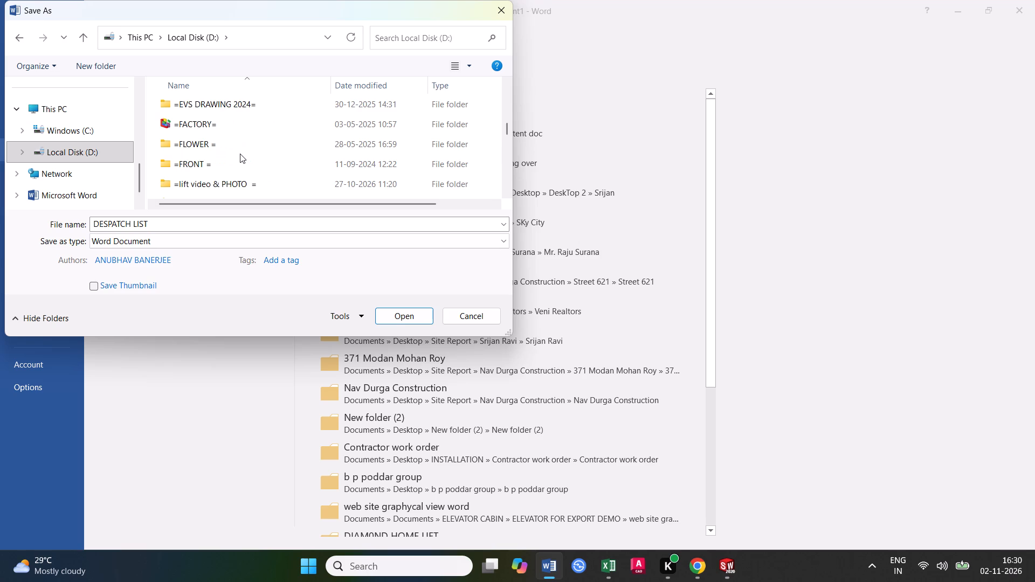
{"action": "scroll", "coordinate": [240, 154], "scroll_direction": "up", "scroll_amount": 4}
{"action": "scroll", "coordinate": [240, 154], "scroll_direction": "down", "scroll_amount": 15}
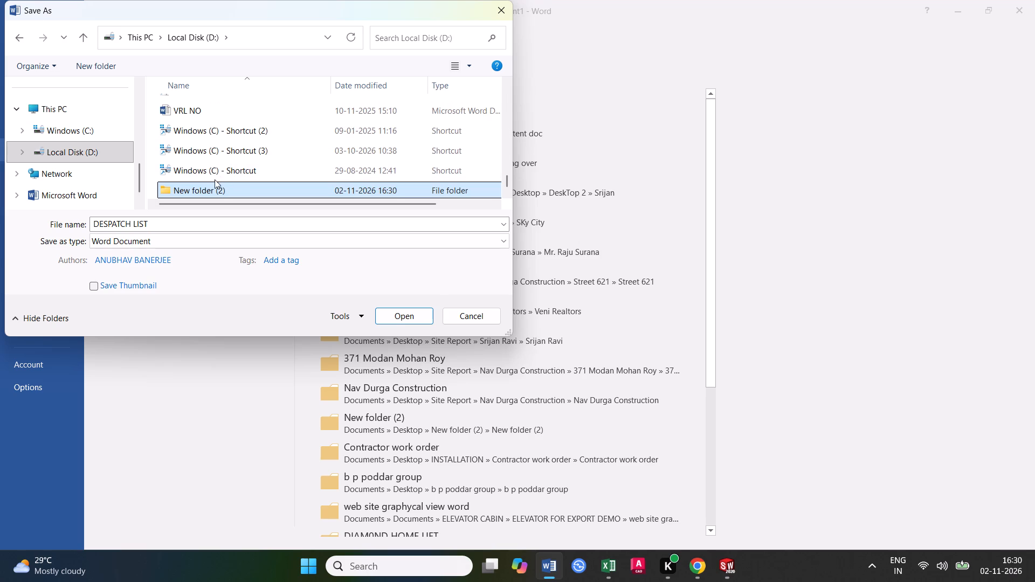
Rename the new folder as "= DESPATCH LIST =".
{"action": "right_click", "coordinate": [215, 185]}
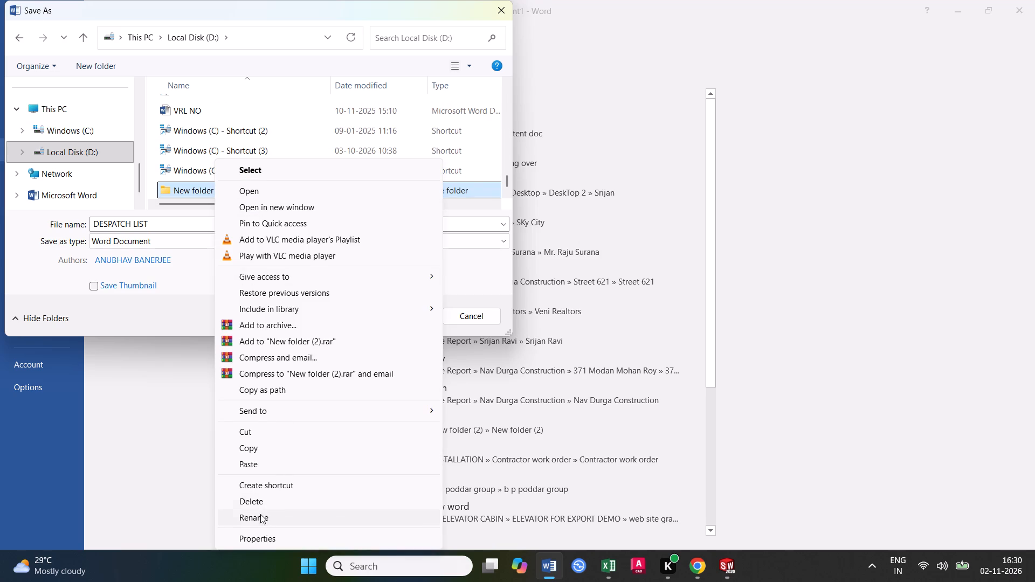
{"action": "left_click", "coordinate": [259, 521]}
{"action": "type", "text": "DESP"}
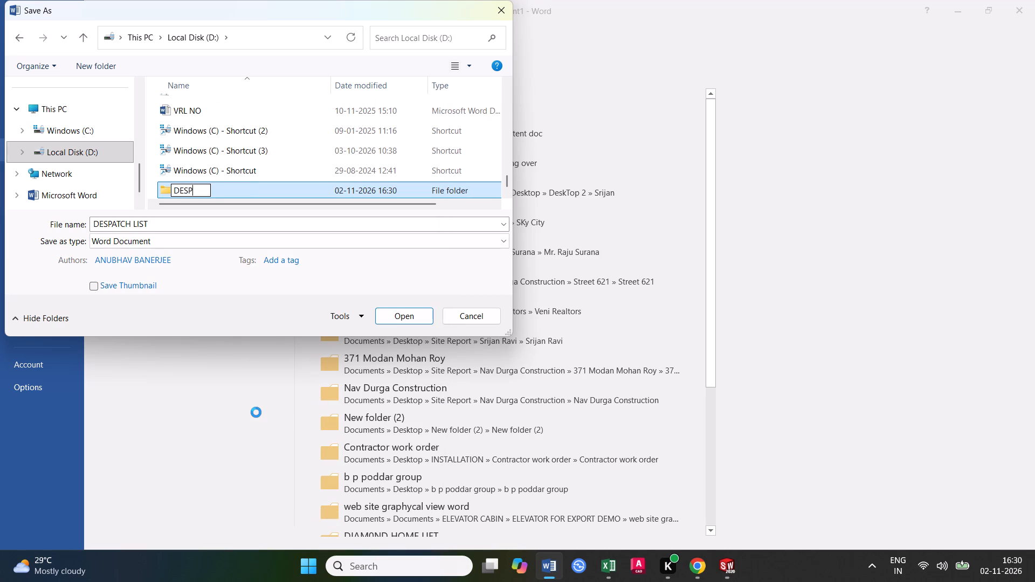
{"action": "type", "text": "ATCH LIST"}
{"action": "key", "text": "space"}
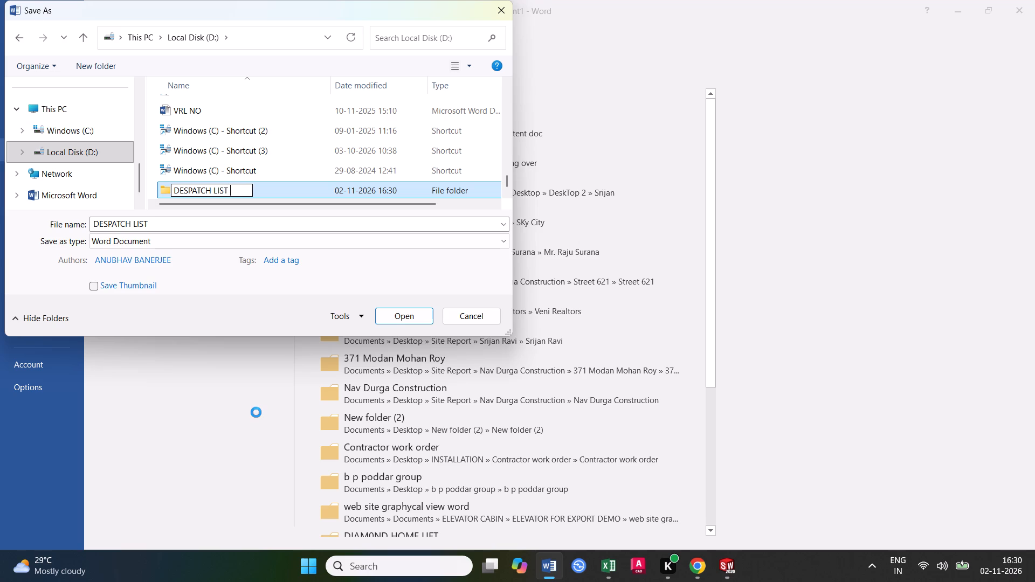
{"action": "key", "text": "equal"}
{"action": "key", "text": "Left"}
{"action": "key", "text": "Left"}
{"action": "key", "text": "Left"}
{"action": "key", "text": "Left"}
{"action": "key", "text": "Left"}
{"action": "key", "text": "Left"}
{"action": "key", "text": "Left"}
{"action": "key", "text": "Left"}
{"action": "key", "text": "Left"}
{"action": "key", "text": "Left"}
{"action": "key", "text": "Left"}
{"action": "key", "text": "Left"}
{"action": "key", "text": "Left"}
{"action": "key", "text": "Left"}
{"action": "key", "text": "Left"}
{"action": "key", "text": "Left"}
{"action": "key", "text": "Left"}
{"action": "key", "text": "Left"}
{"action": "key", "text": "Left"}
{"action": "type", "text": "="}
{"action": "key", "text": "space"}
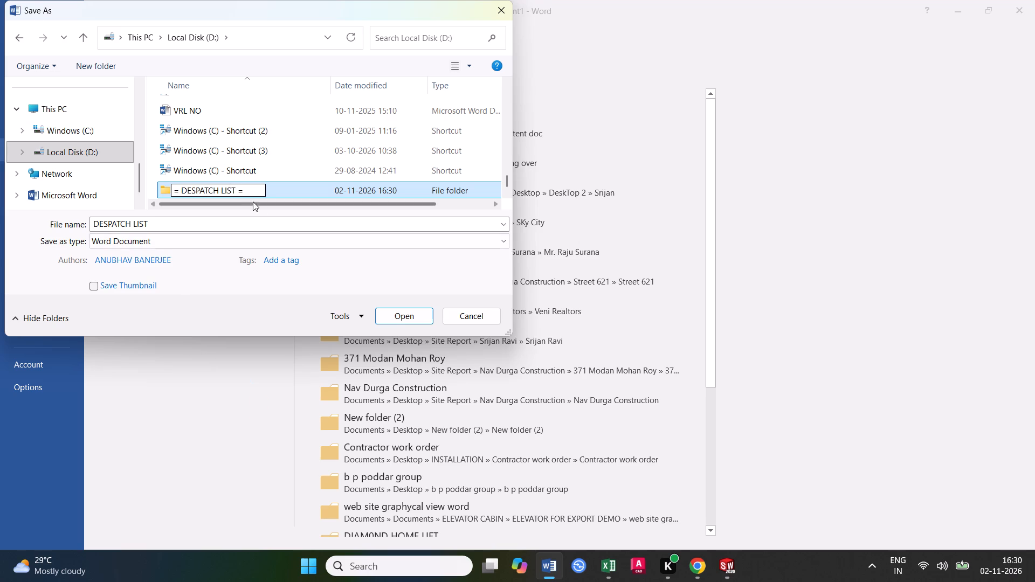
Replace LIST with DATE in the new folder's name so it reads "= DESPATCH DATE =".
{"action": "left_click", "coordinate": [237, 187]}
{"action": "key", "text": "BackSpace"}
{"action": "key", "text": "BackSpace"}
{"action": "key", "text": "BackSpace"}
{"action": "key", "text": "BackSpace"}
{"action": "key", "text": "BackSpace"}
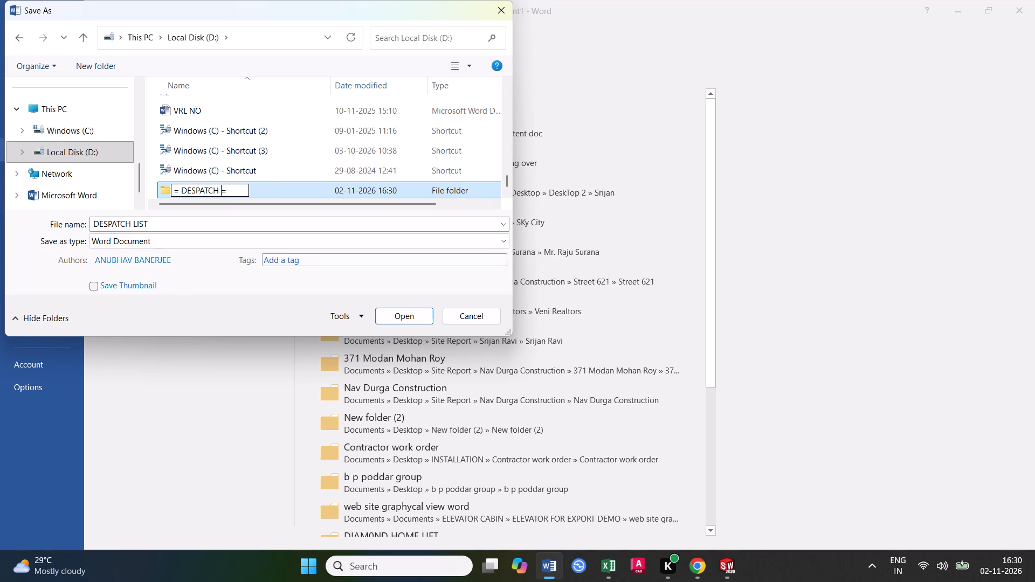
{"action": "type", "text": "DATE"}
{"action": "key", "text": "space"}
{"action": "key", "text": "Return"}
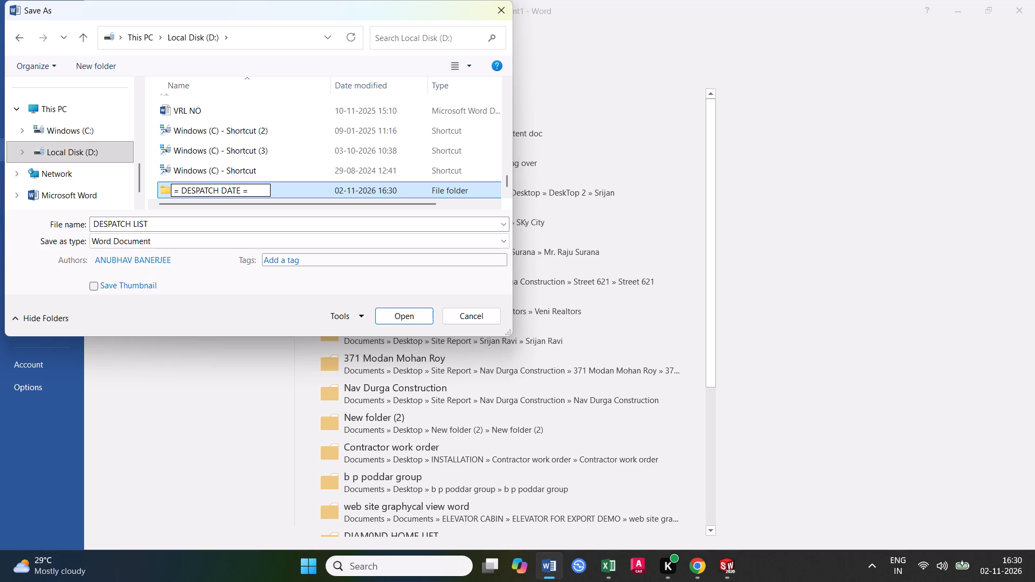
Save the document as DESPATCH DATE in the "= DESPATCH DATE =" folder as a Word Document.
{"action": "double_click", "coordinate": [237, 188]}
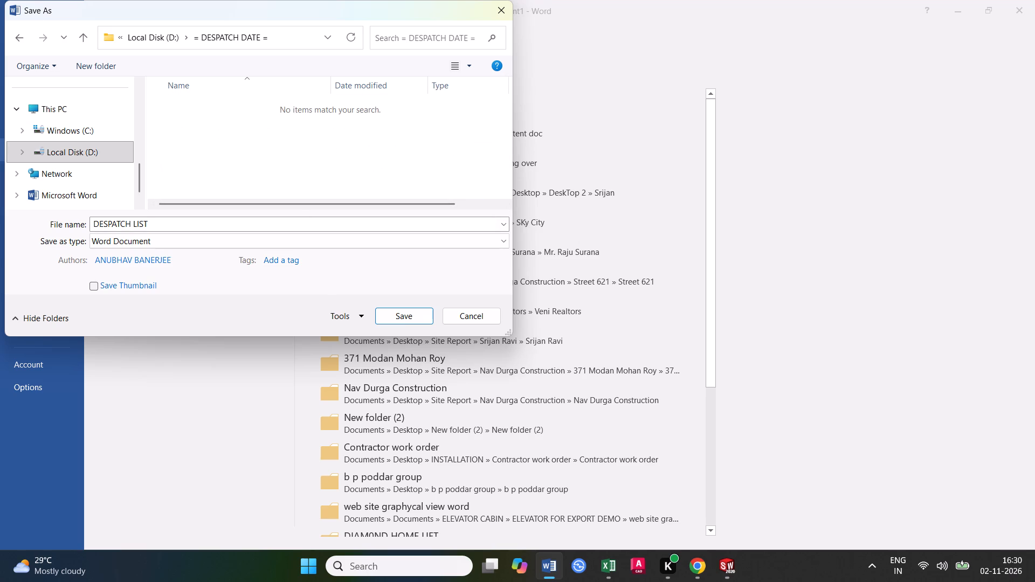
{"action": "left_click", "coordinate": [154, 220]}
{"action": "left_click", "coordinate": [147, 220]}
{"action": "left_click_drag", "start_coordinate": [147, 220], "coordinate": [141, 220]}
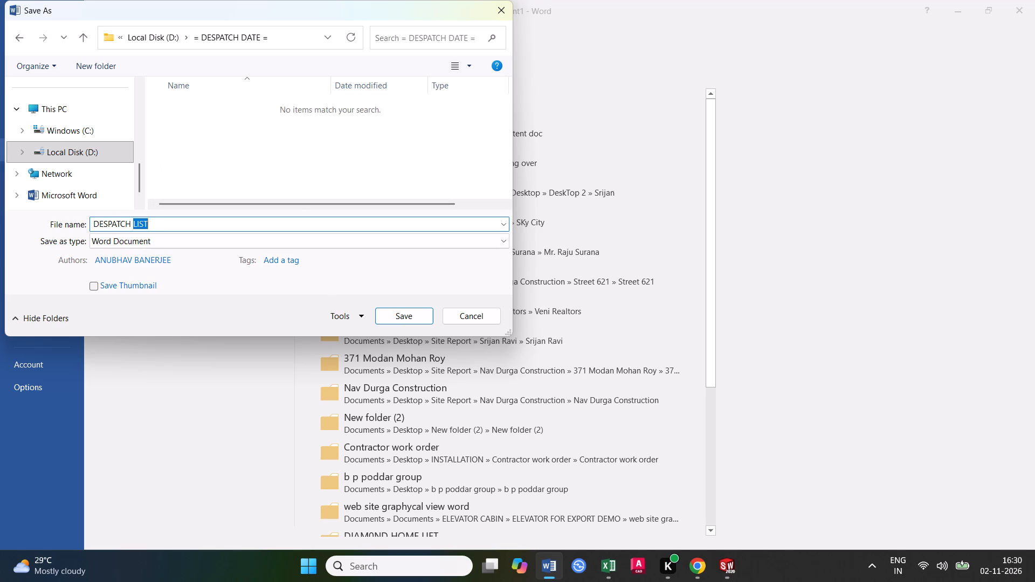
{"action": "left_click_drag", "start_coordinate": [141, 220], "coordinate": [134, 221]}
{"action": "type", "text": "DATE"}
{"action": "key", "text": "space"}
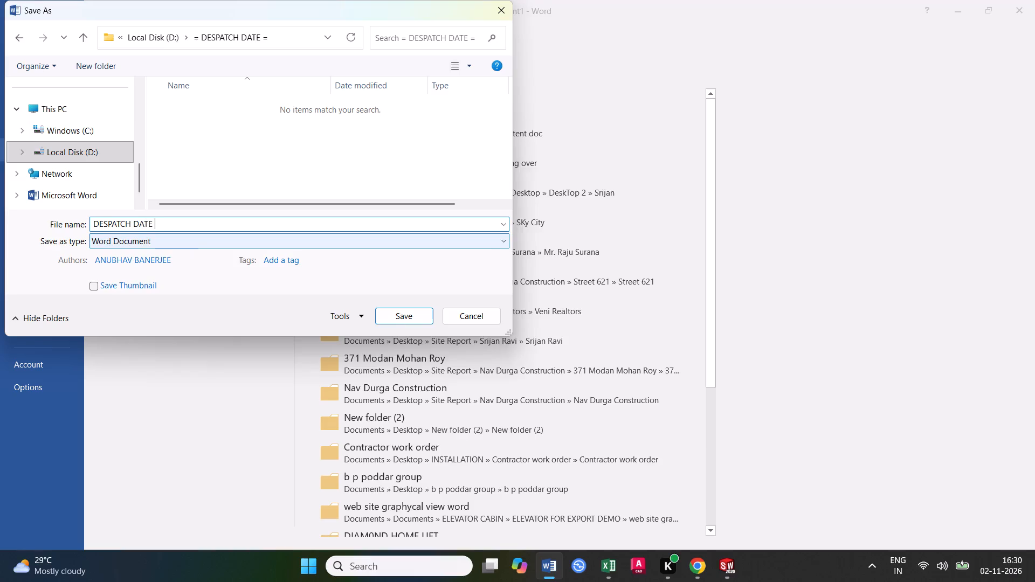
{"action": "left_click", "coordinate": [393, 311]}
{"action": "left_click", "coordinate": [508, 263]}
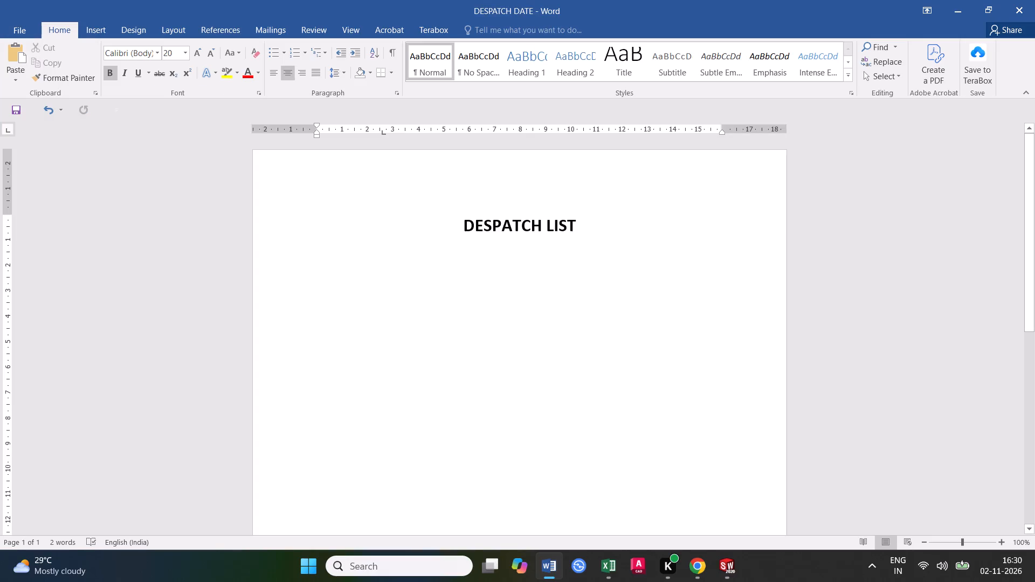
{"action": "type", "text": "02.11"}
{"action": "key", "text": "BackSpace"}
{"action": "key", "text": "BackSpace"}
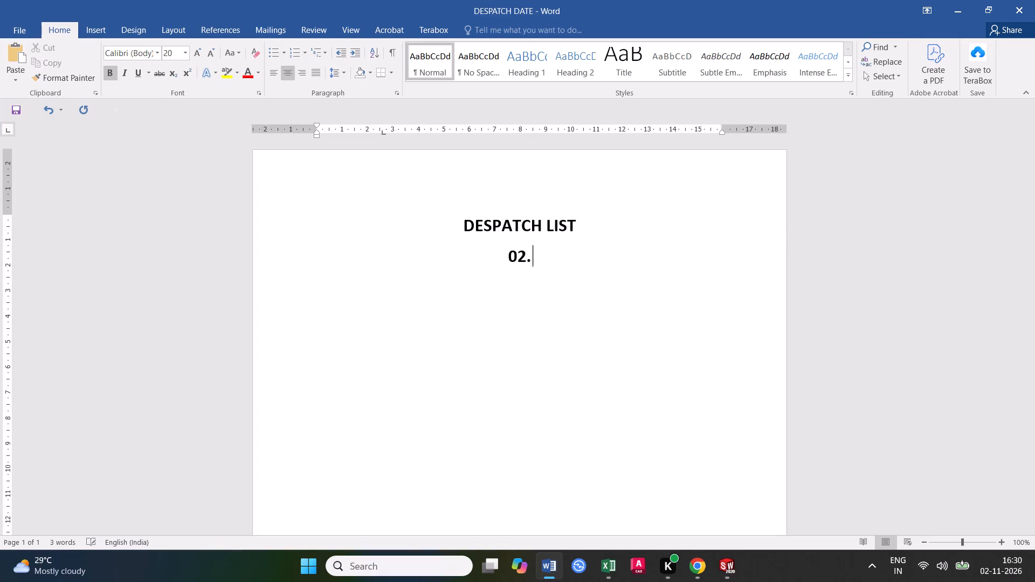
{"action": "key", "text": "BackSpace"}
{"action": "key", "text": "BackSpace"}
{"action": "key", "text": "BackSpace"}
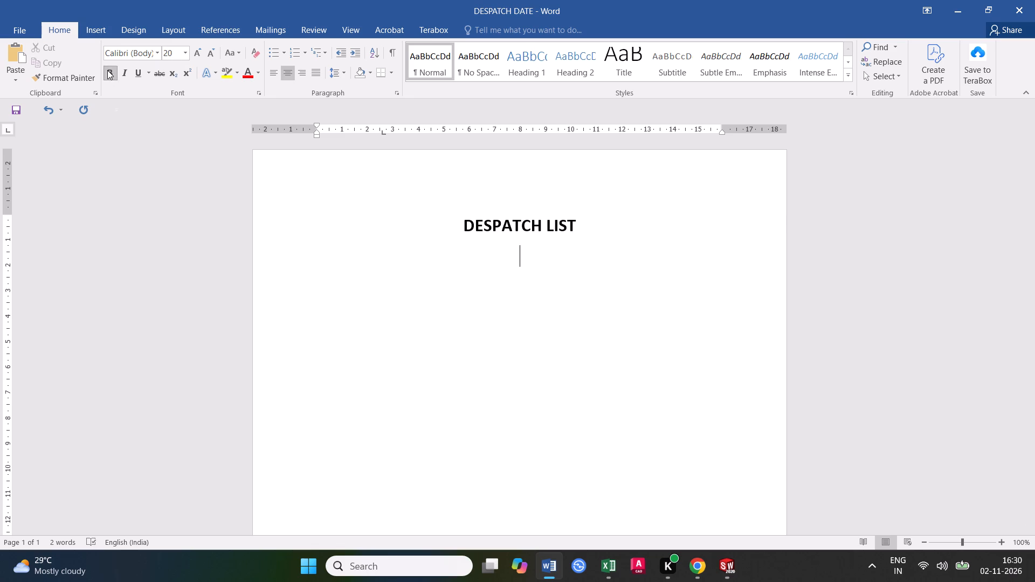
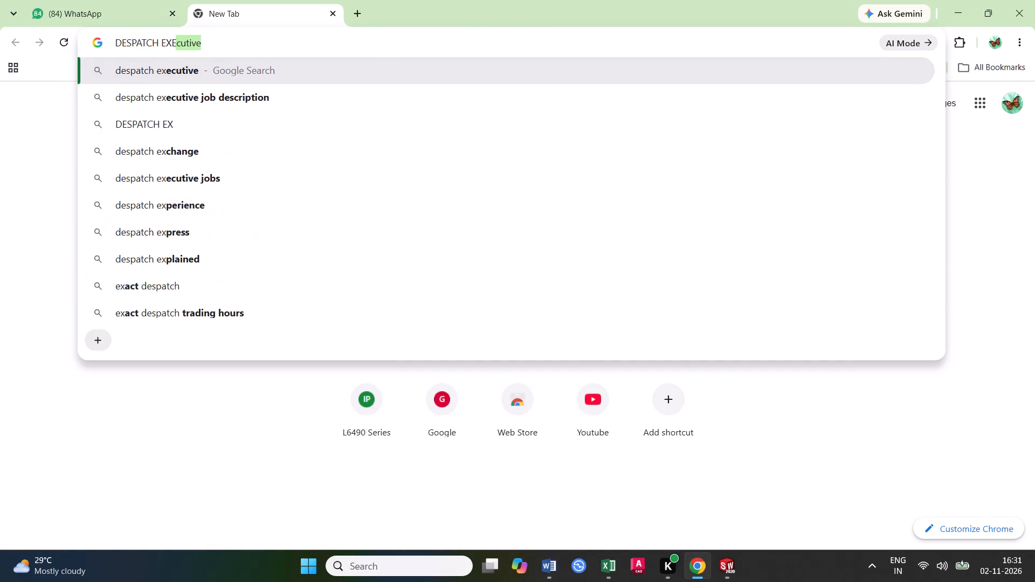
Search the web for "DESPATCH EXEL FILE FORMAT".
{"action": "type", "text": "L FILE FO"}
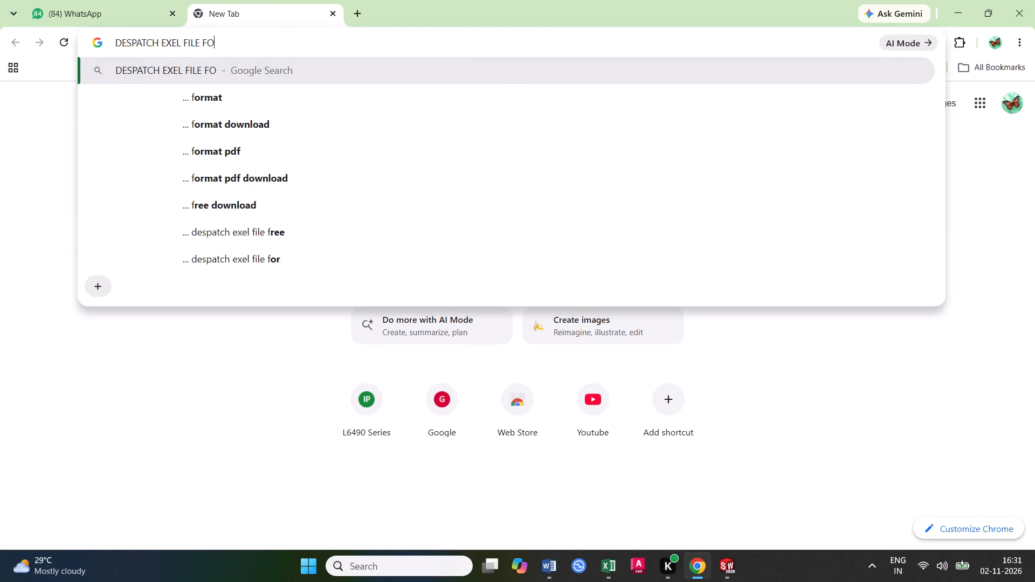
{"action": "type", "text": "RMAT"}
{"action": "key", "text": "space"}
{"action": "key", "text": "Return"}
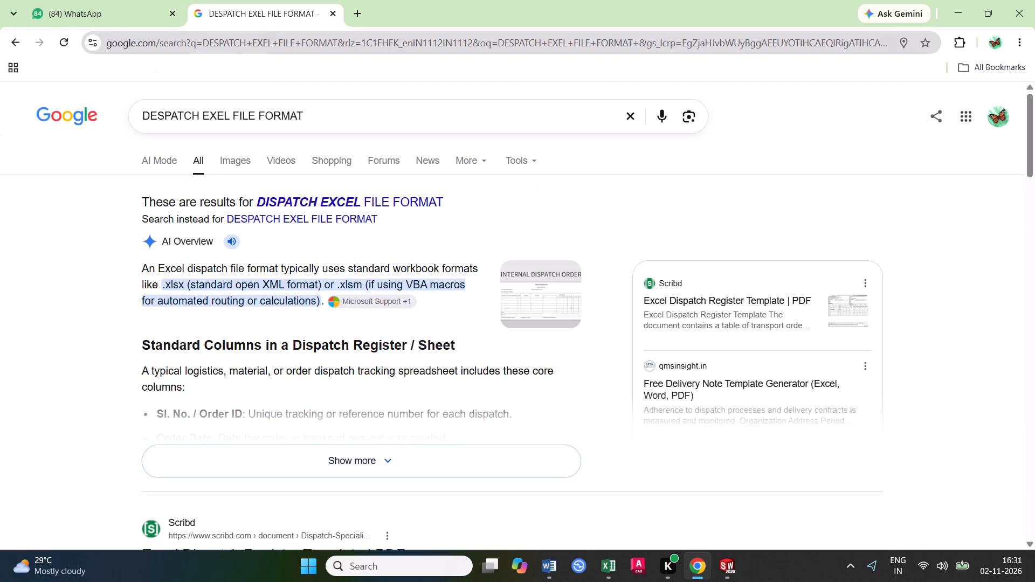
Expand the AI Overview of the search results and open its Free Dispatch Details Format In Excel Templates link.
{"action": "left_click", "coordinate": [361, 470]}
{"action": "scroll", "coordinate": [348, 453], "scroll_direction": "down", "scroll_amount": 1}
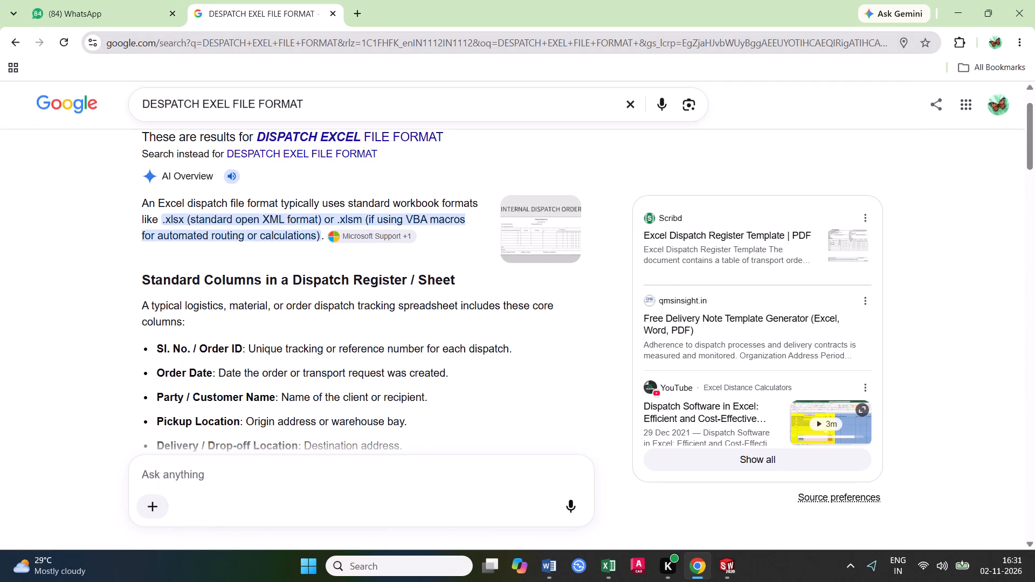
{"action": "scroll", "coordinate": [329, 336], "scroll_direction": "down", "scroll_amount": 6}
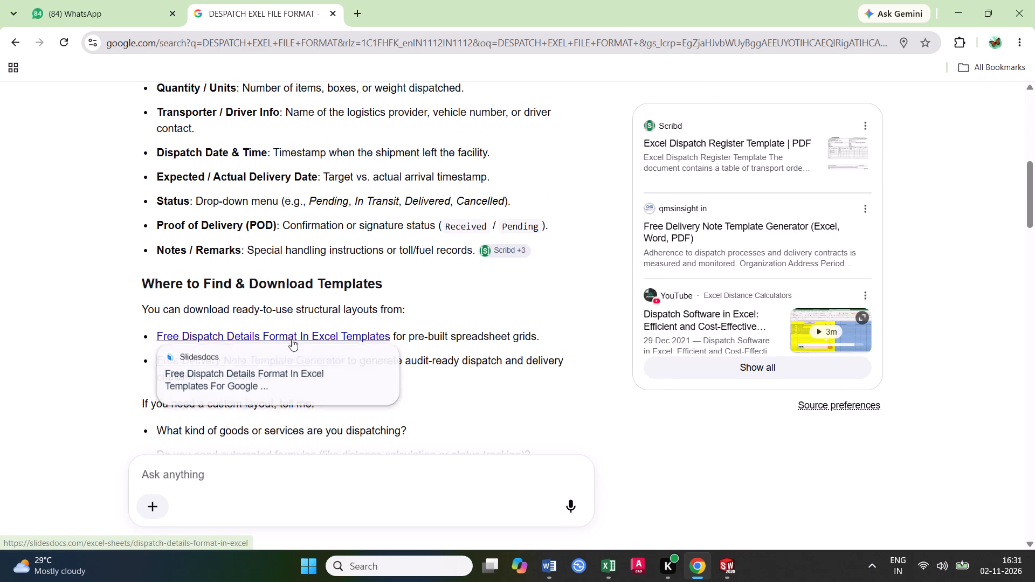
{"action": "left_click", "coordinate": [296, 339]}
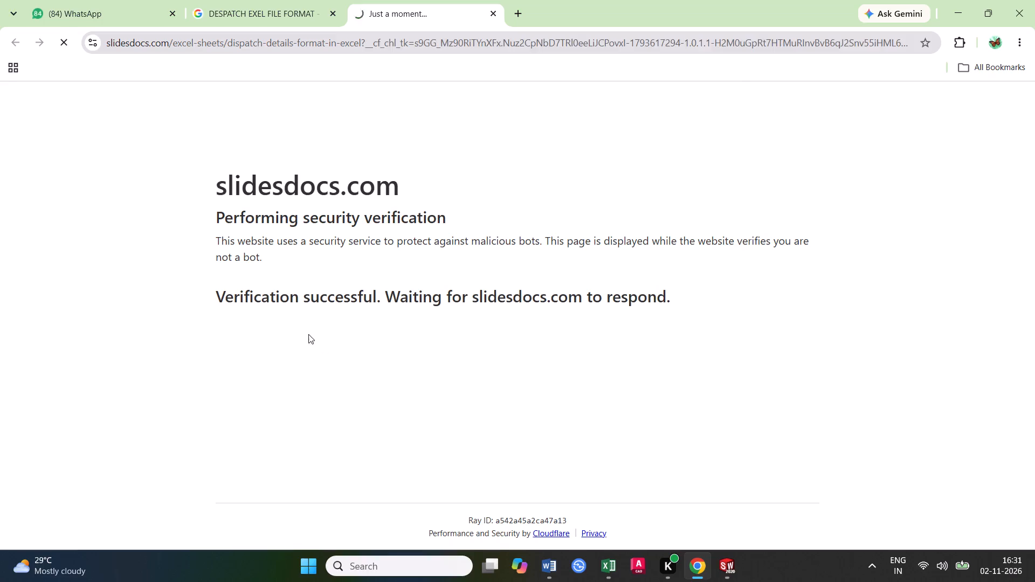
Look through the Slidesdocs dispatch details templates for a spreadsheet layout suitable for a despatch list.
{"action": "scroll", "coordinate": [298, 350], "scroll_direction": "down", "scroll_amount": 3}
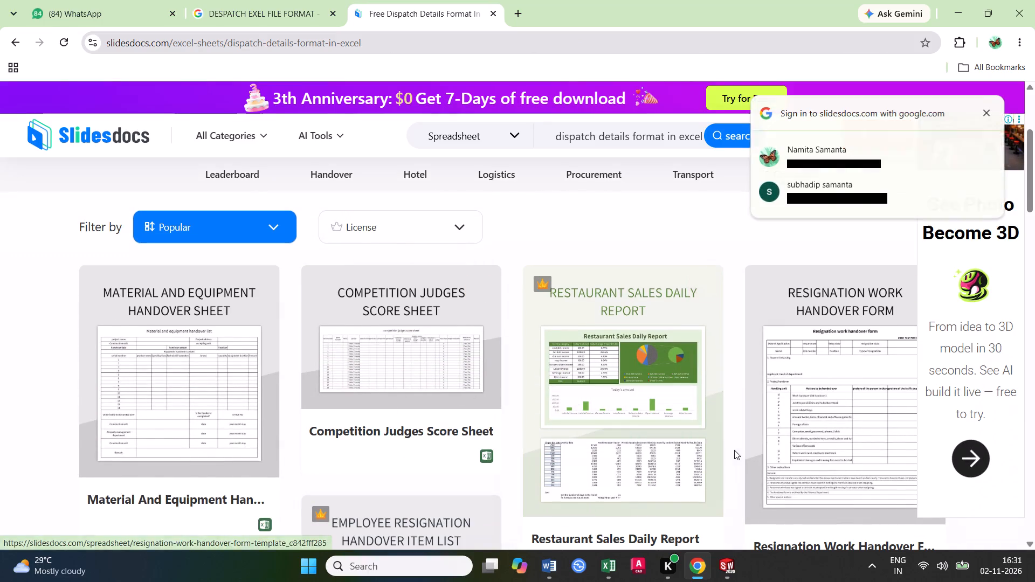
{"action": "scroll", "coordinate": [703, 405], "scroll_direction": "down", "scroll_amount": 2}
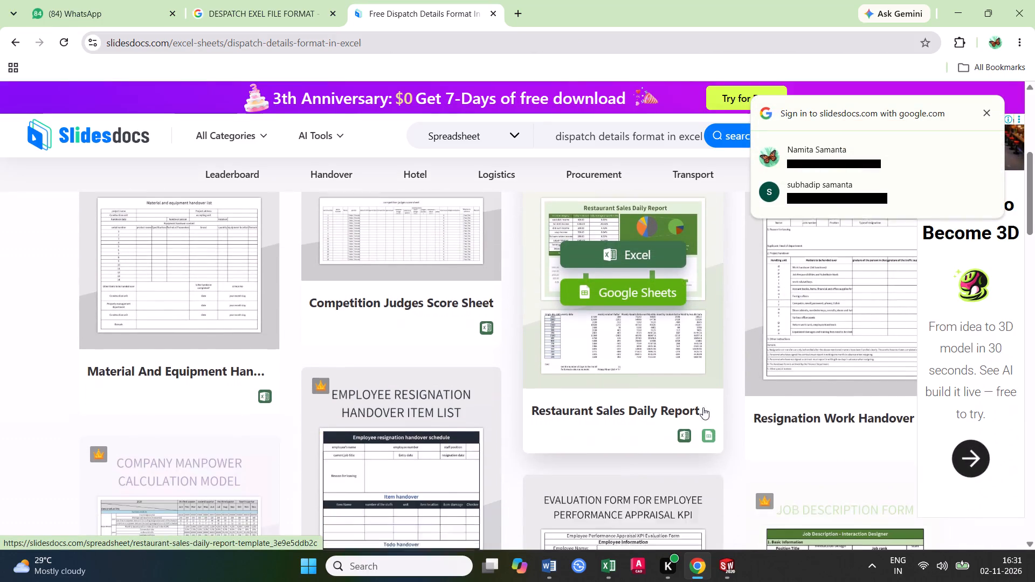
{"action": "scroll", "coordinate": [503, 417], "scroll_direction": "down", "scroll_amount": 2}
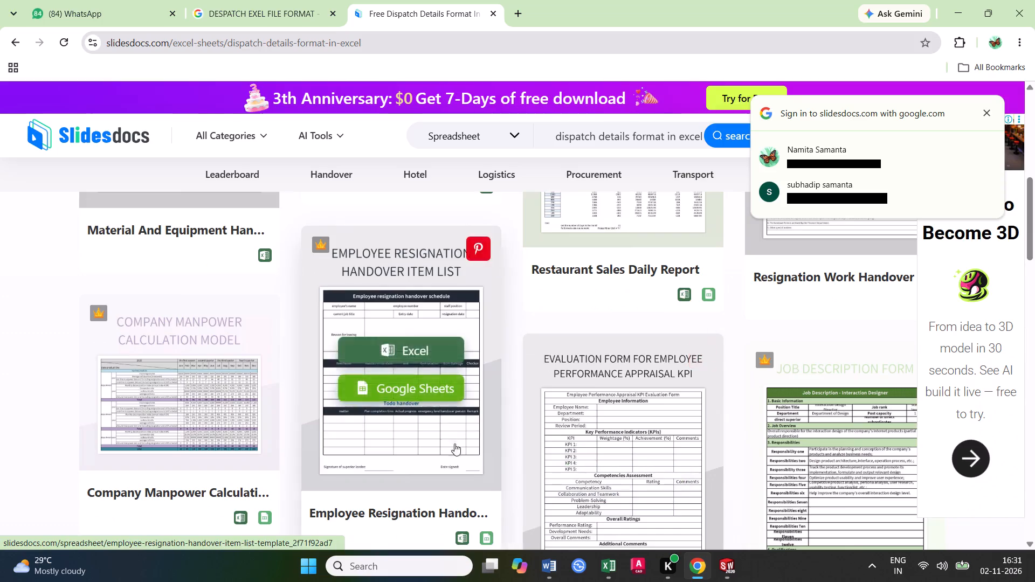
{"action": "scroll", "coordinate": [492, 438], "scroll_direction": "down", "scroll_amount": 2}
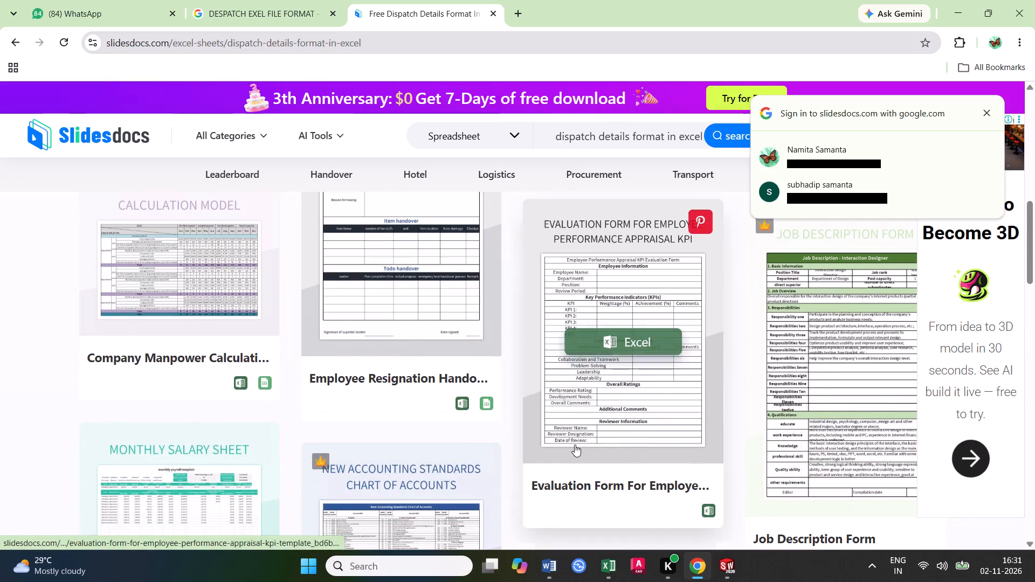
{"action": "scroll", "coordinate": [405, 406], "scroll_direction": "down", "scroll_amount": 2}
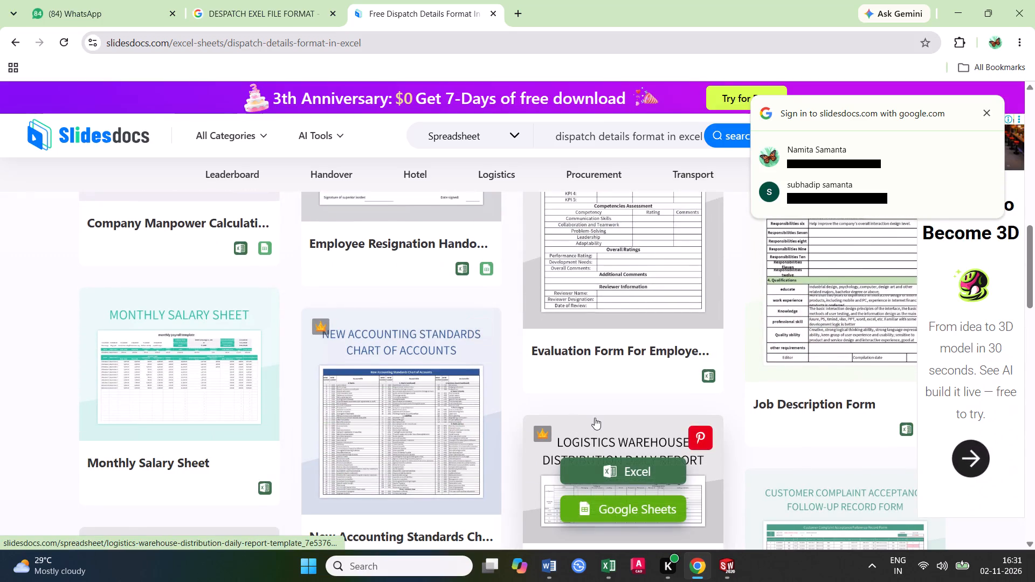
{"action": "scroll", "coordinate": [542, 433], "scroll_direction": "down", "scroll_amount": 3}
{"action": "scroll", "coordinate": [342, 410], "scroll_direction": "down", "scroll_amount": 1}
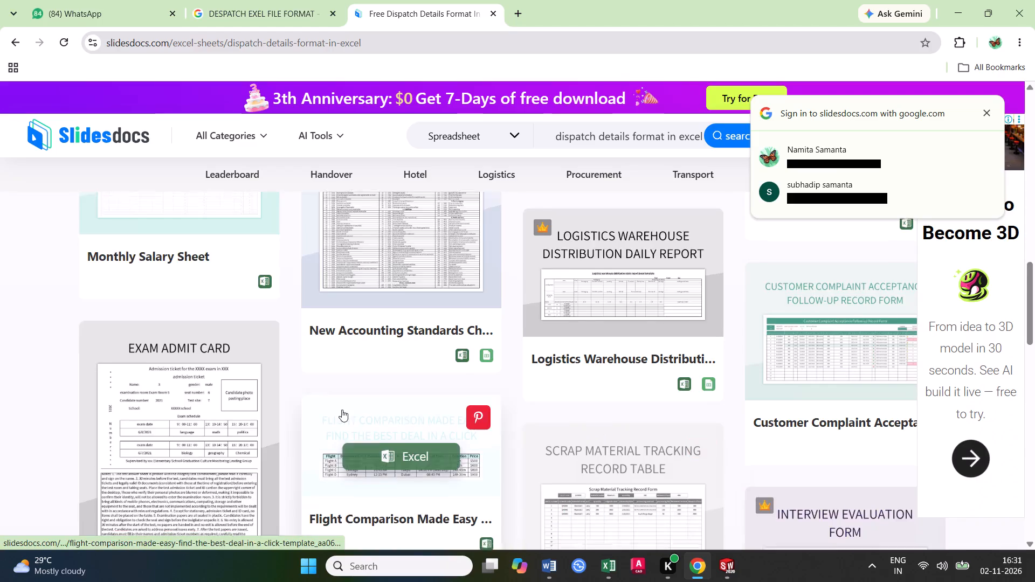
{"action": "scroll", "coordinate": [342, 410], "scroll_direction": "down", "scroll_amount": 1}
{"action": "scroll", "coordinate": [555, 424], "scroll_direction": "down", "scroll_amount": 3}
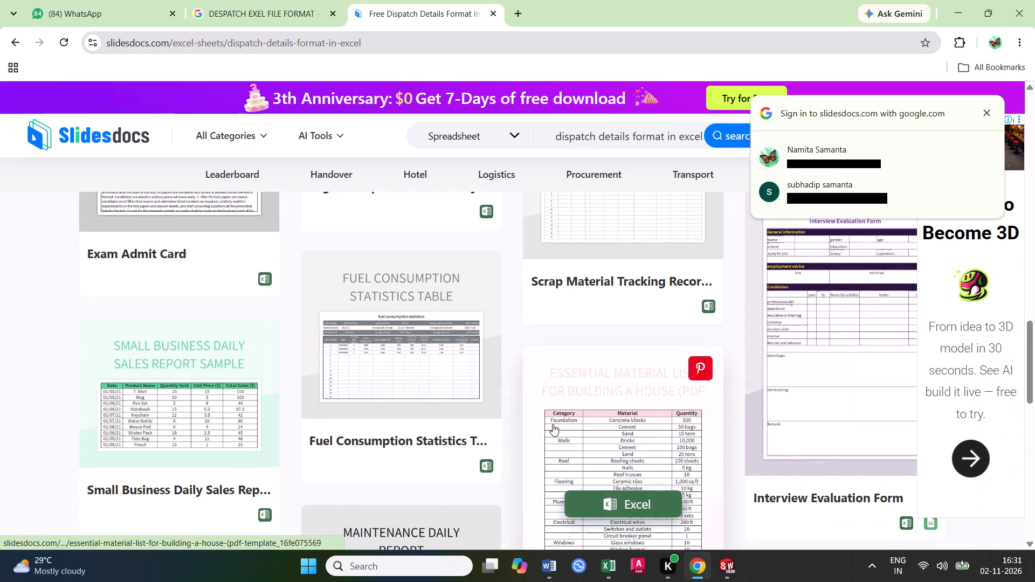
{"action": "scroll", "coordinate": [542, 423], "scroll_direction": "down", "scroll_amount": 2}
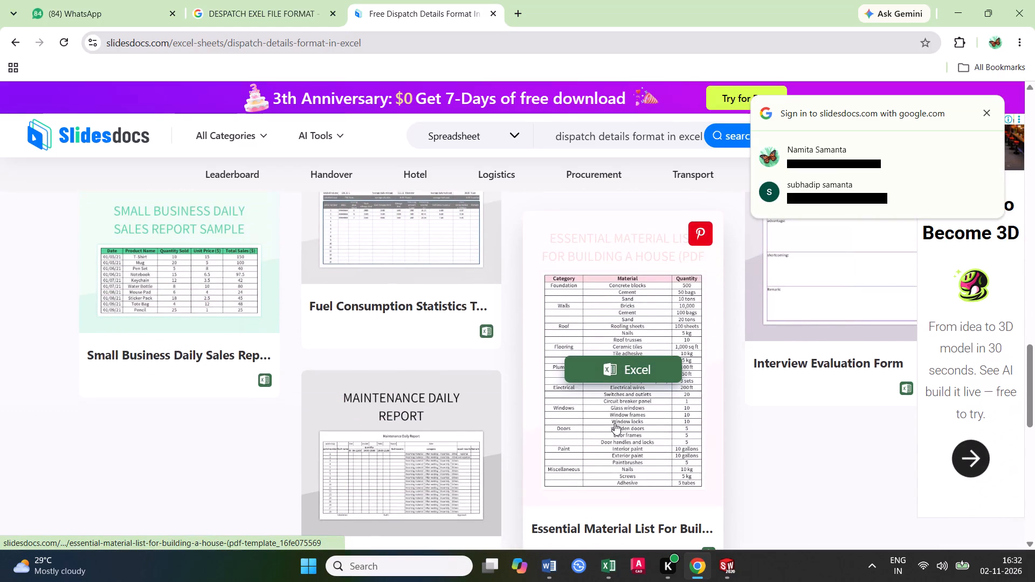
{"action": "scroll", "coordinate": [435, 409], "scroll_direction": "down", "scroll_amount": 4}
{"action": "scroll", "coordinate": [495, 408], "scroll_direction": "up", "scroll_amount": 9}
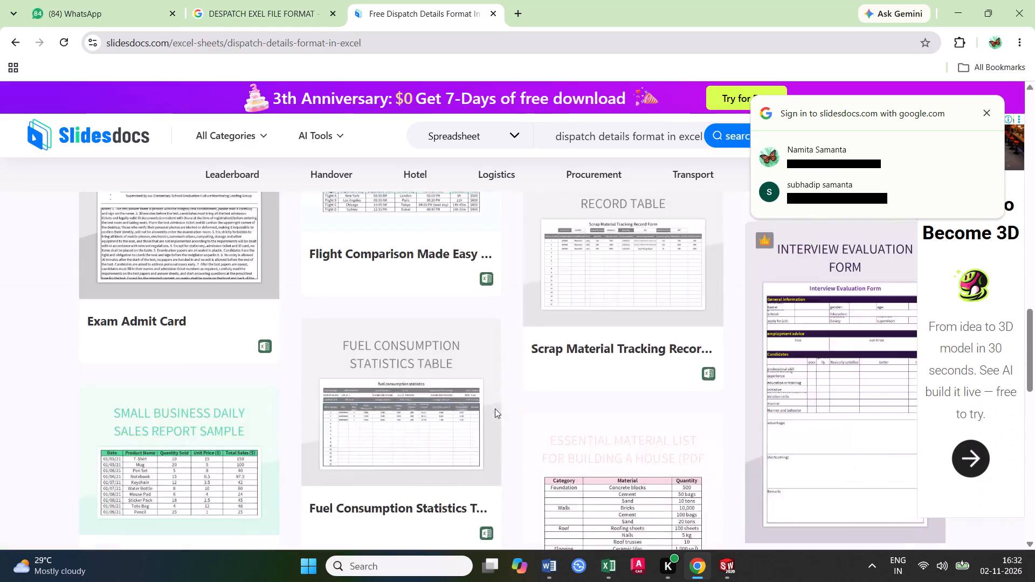
{"action": "scroll", "coordinate": [495, 408], "scroll_direction": "up", "scroll_amount": 13}
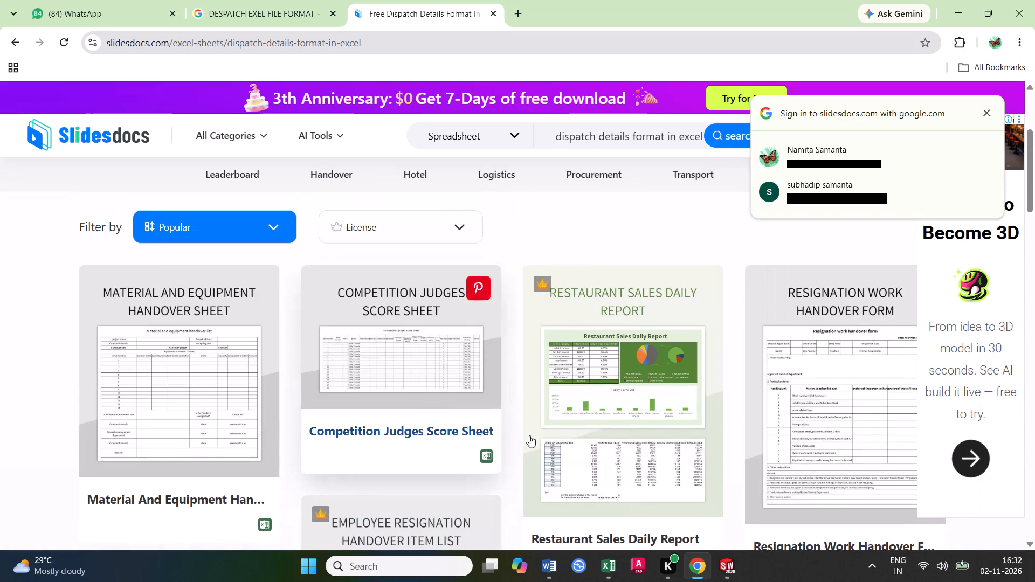
Dismiss the Google sign-in prompt on Slidesdocs and return to the despatch format search results.
{"action": "left_click", "coordinate": [20, 45]}
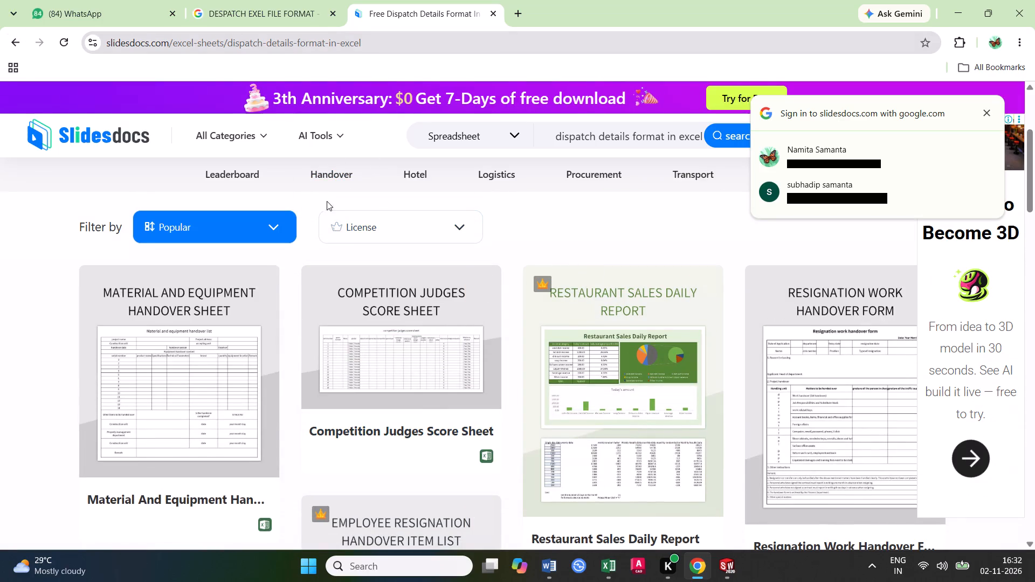
{"action": "left_click", "coordinate": [19, 41]}
{"action": "left_click", "coordinate": [986, 113]}
{"action": "scroll", "coordinate": [291, 199], "scroll_direction": "up", "scroll_amount": 4}
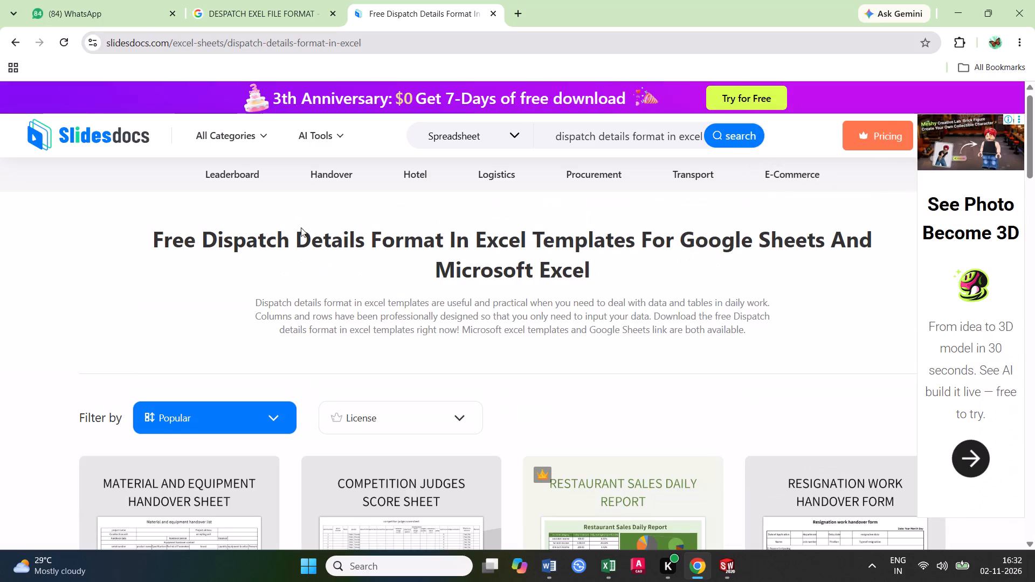
{"action": "left_click", "coordinate": [21, 27]}
{"action": "left_click", "coordinate": [18, 50]}
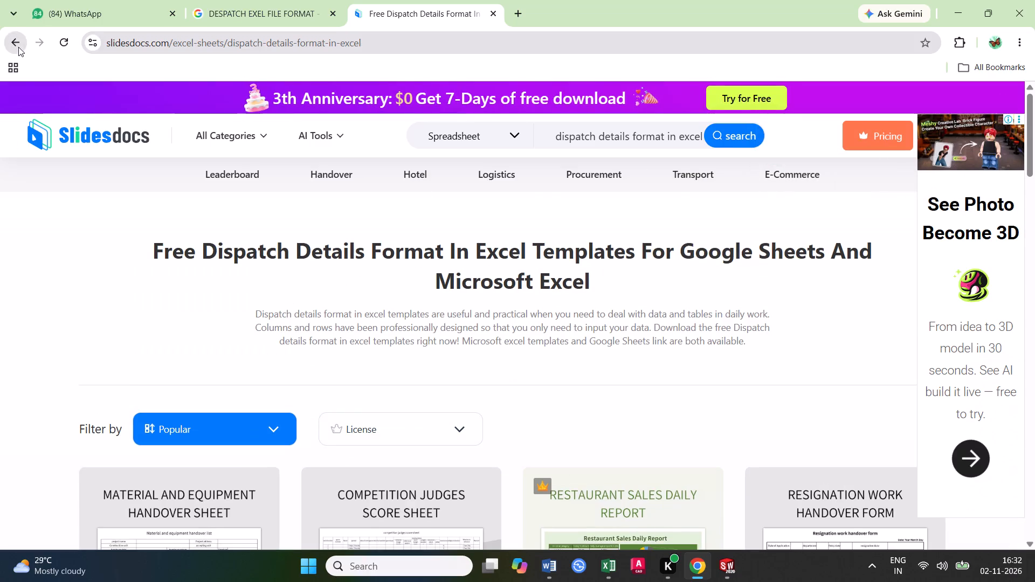
{"action": "left_click", "coordinate": [239, 18]}
{"action": "scroll", "coordinate": [278, 234], "scroll_direction": "up", "scroll_amount": 15}
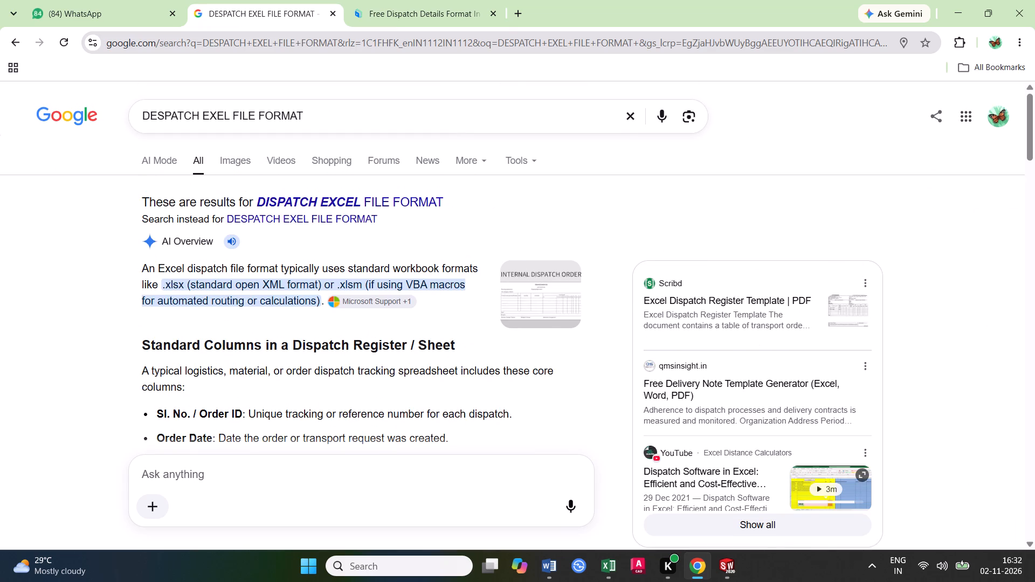
Refine the web search to "ELEVATOR DESPATCH EXEL FILE FORMAT".
{"action": "left_click", "coordinate": [144, 118]}
{"action": "type", "text": "ELEVATOR"}
{"action": "key", "text": "space"}
{"action": "key", "text": "Return"}
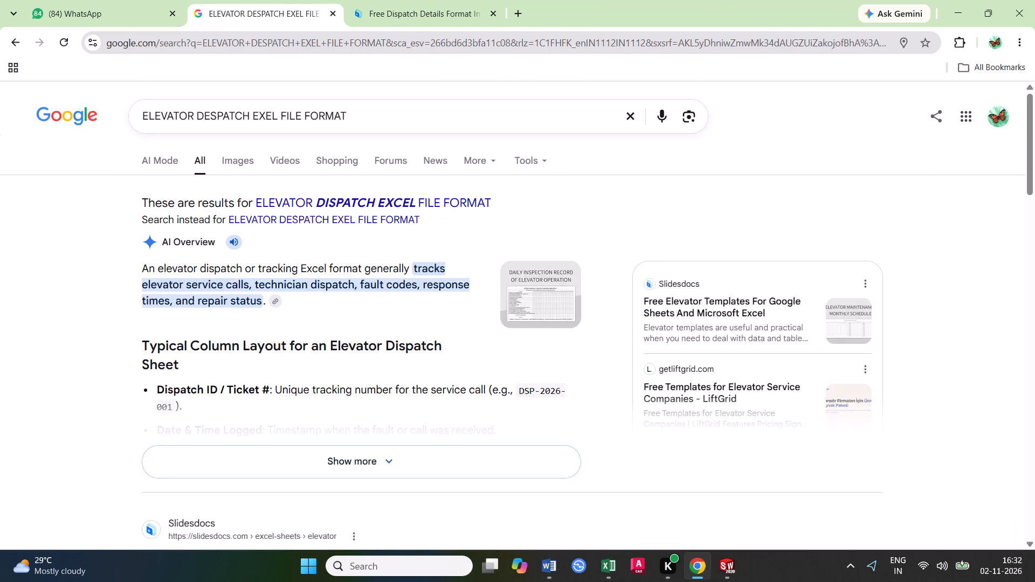
Open the Slidesdocs result Free Elevator Templates For Google Sheets And Microsoft Excel.
{"action": "scroll", "coordinate": [482, 329], "scroll_direction": "down", "scroll_amount": 3}
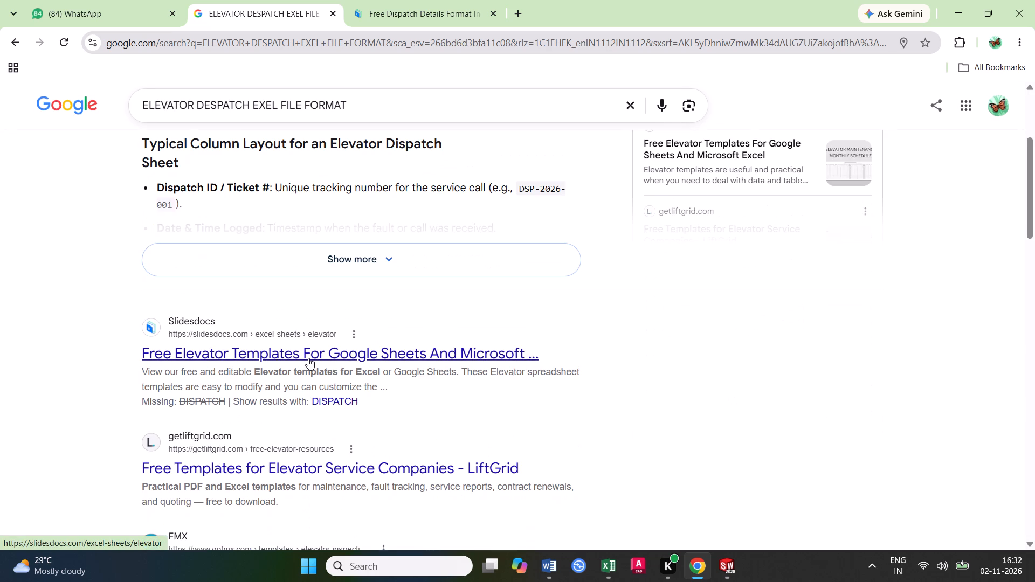
{"action": "left_click", "coordinate": [308, 358]}
Preview the Water Pump Maintenance Quotation template, then go back to the elevator template list.
{"action": "scroll", "coordinate": [456, 358], "scroll_direction": "down", "scroll_amount": 3}
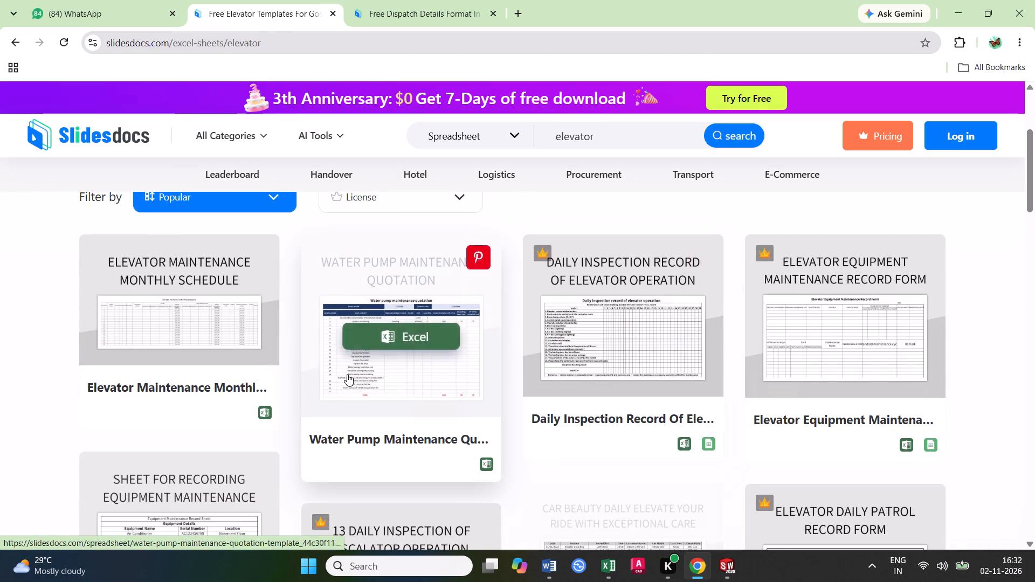
{"action": "left_click", "coordinate": [405, 336]}
{"action": "scroll", "coordinate": [419, 344], "scroll_direction": "down", "scroll_amount": 2}
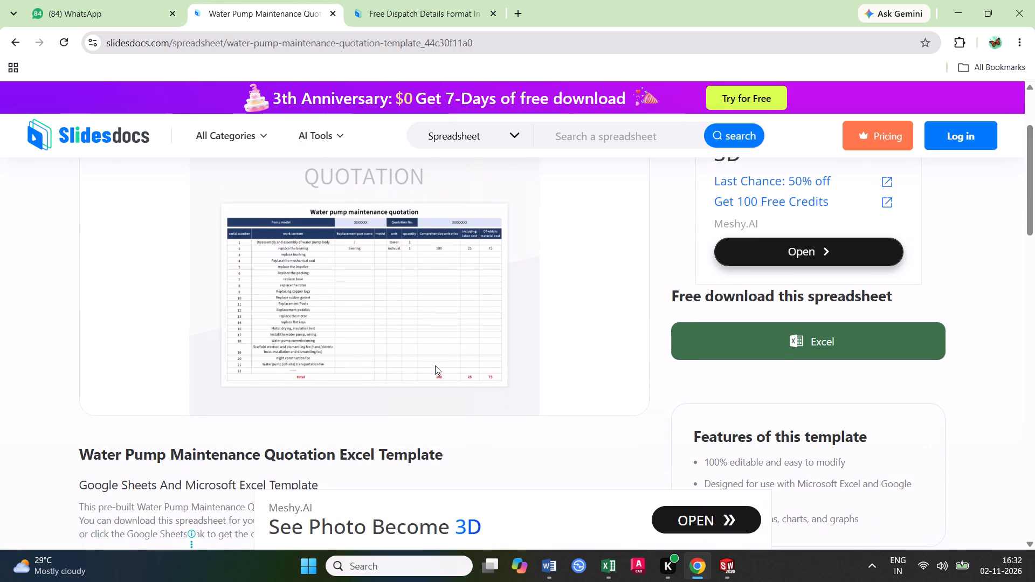
{"action": "scroll", "coordinate": [430, 348], "scroll_direction": "up", "scroll_amount": 4}
{"action": "left_click", "coordinate": [26, 39]}
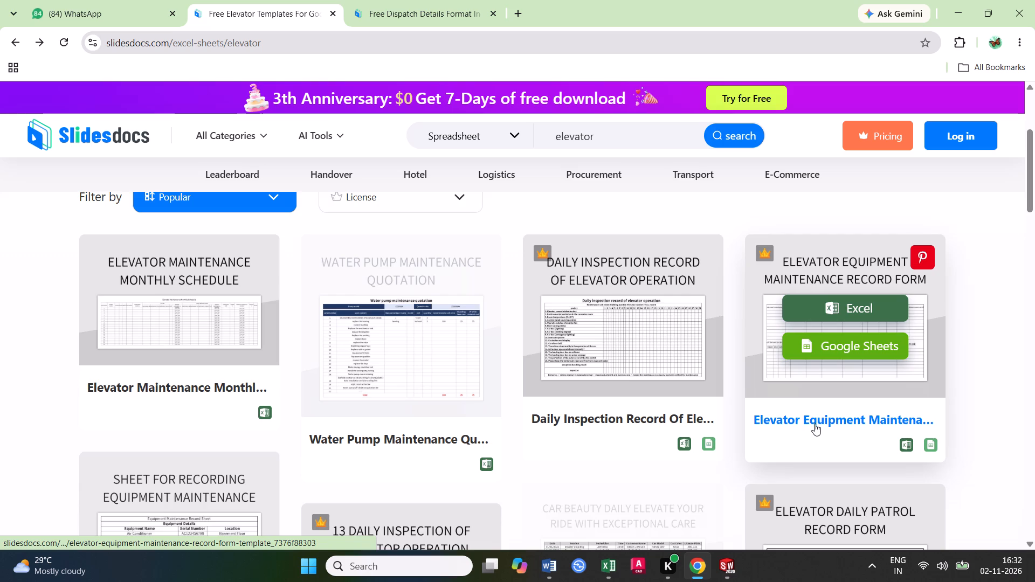
Browse the Slidesdocs elevator template list for a sheet layout suitable as an elevator despatch format.
{"action": "scroll", "coordinate": [616, 394], "scroll_direction": "down", "scroll_amount": 2}
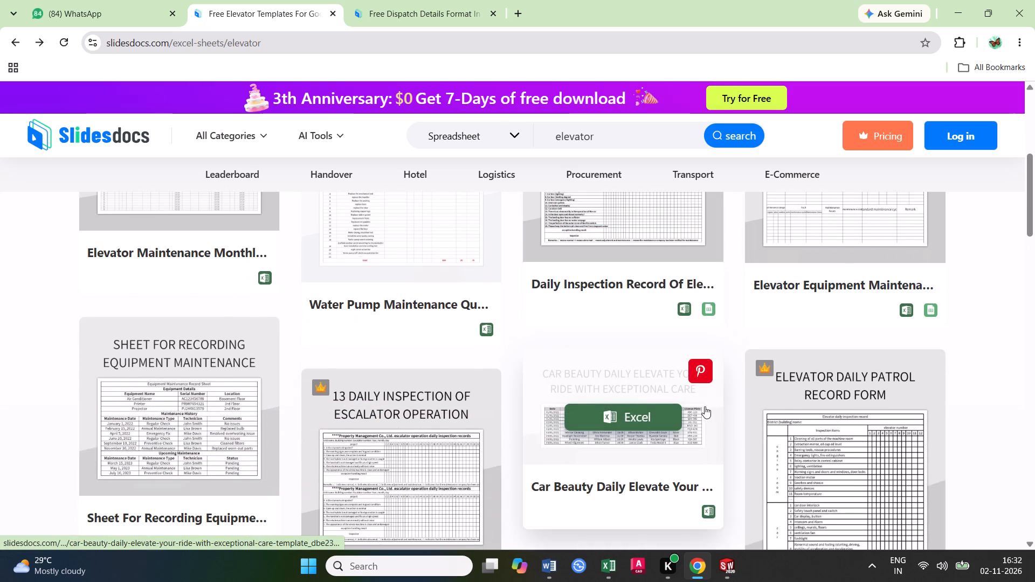
{"action": "scroll", "coordinate": [624, 390], "scroll_direction": "down", "scroll_amount": 2}
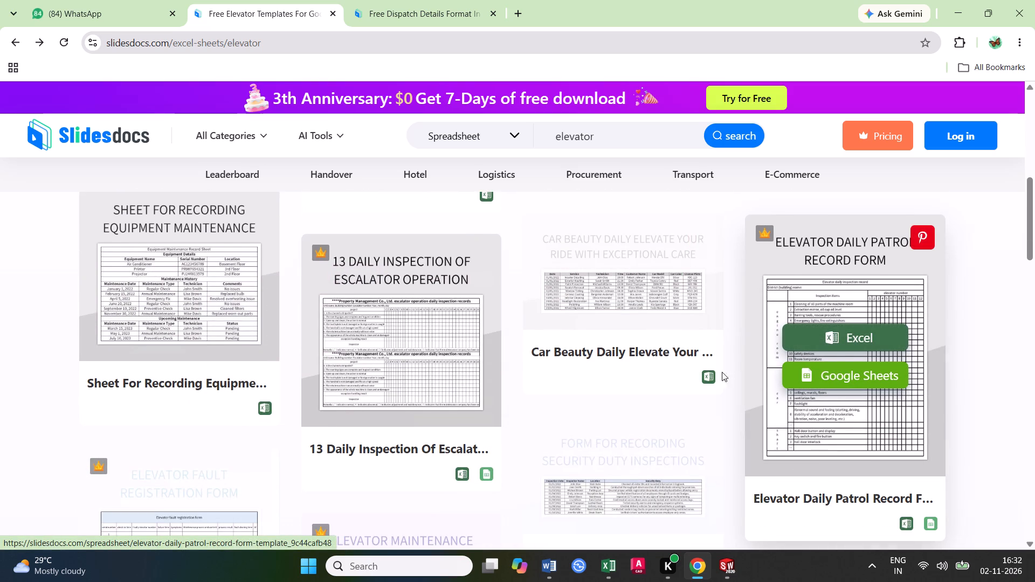
{"action": "scroll", "coordinate": [376, 432], "scroll_direction": "down", "scroll_amount": 4}
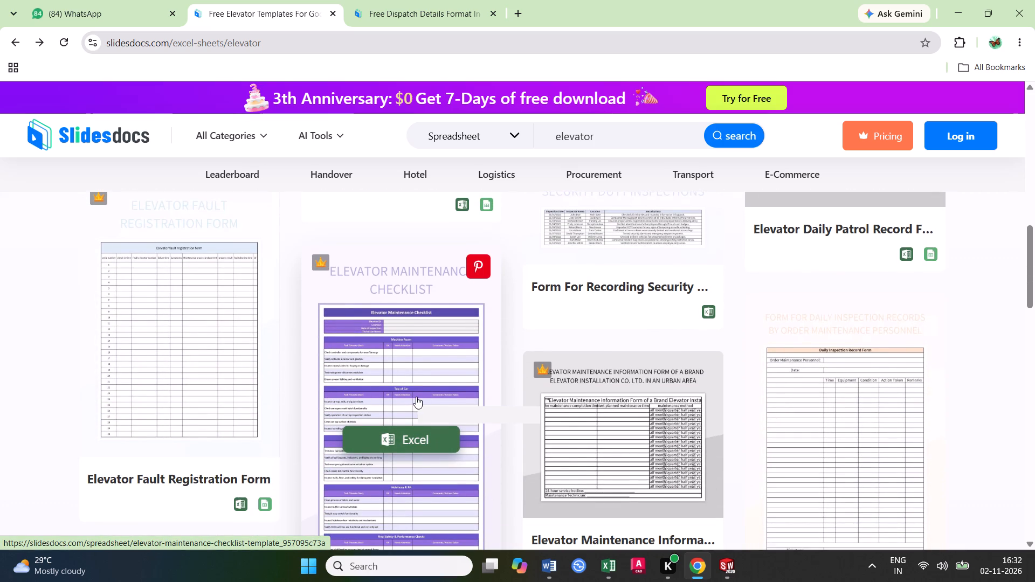
{"action": "scroll", "coordinate": [546, 440], "scroll_direction": "down", "scroll_amount": 1}
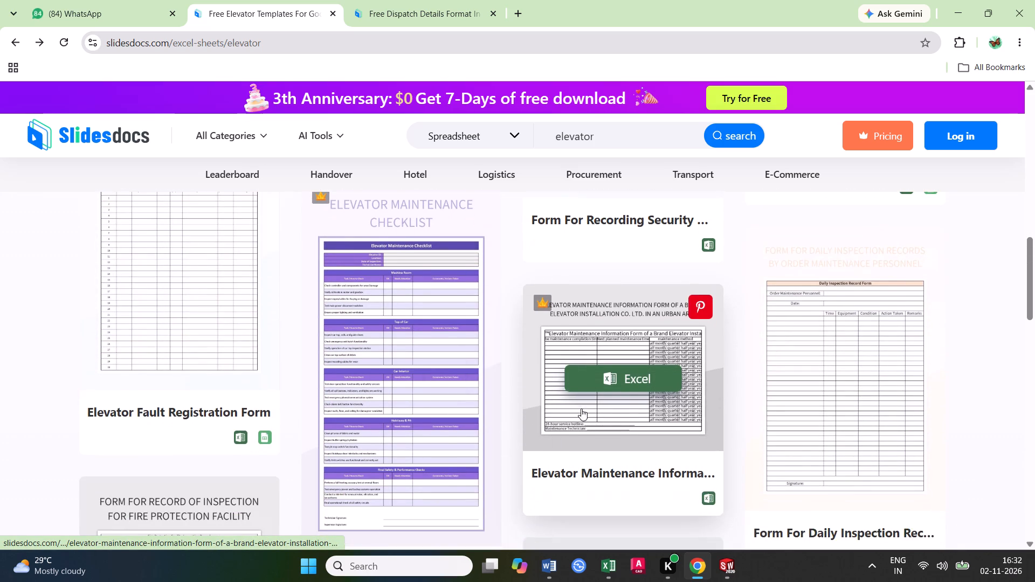
{"action": "scroll", "coordinate": [566, 386], "scroll_direction": "down", "scroll_amount": 4}
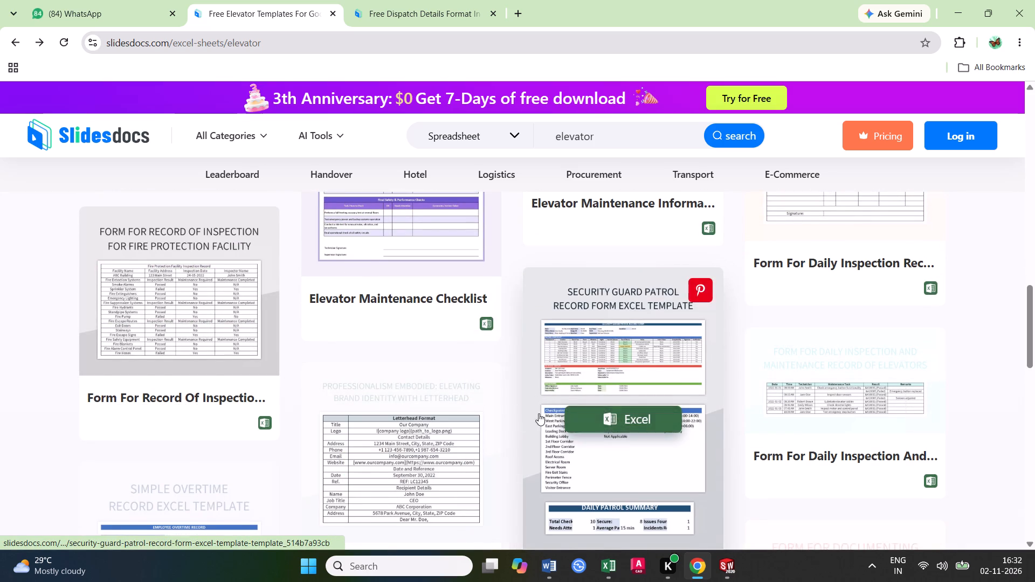
{"action": "scroll", "coordinate": [474, 411], "scroll_direction": "up", "scroll_amount": 10}
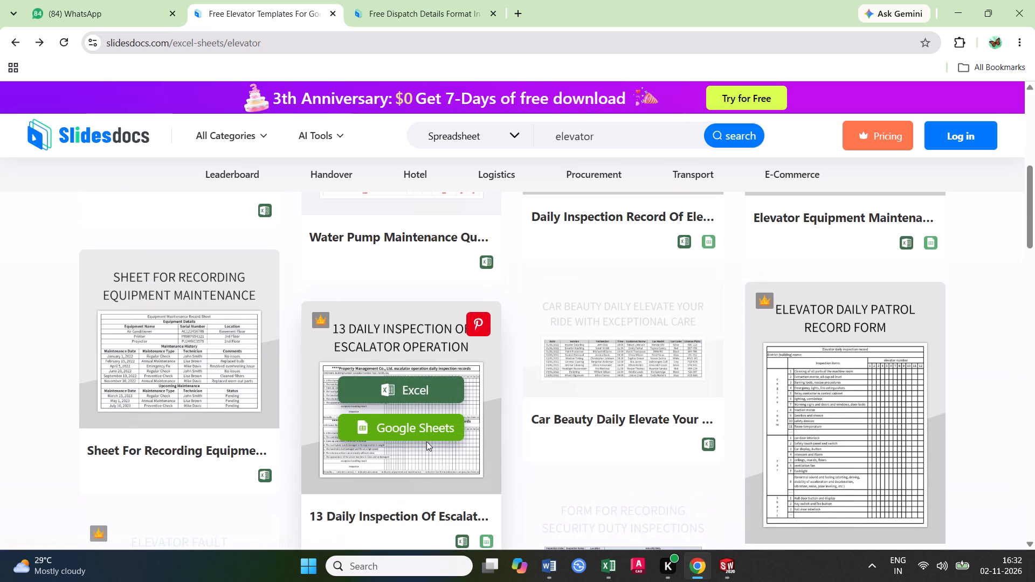
{"action": "scroll", "coordinate": [436, 442], "scroll_direction": "up", "scroll_amount": 4}
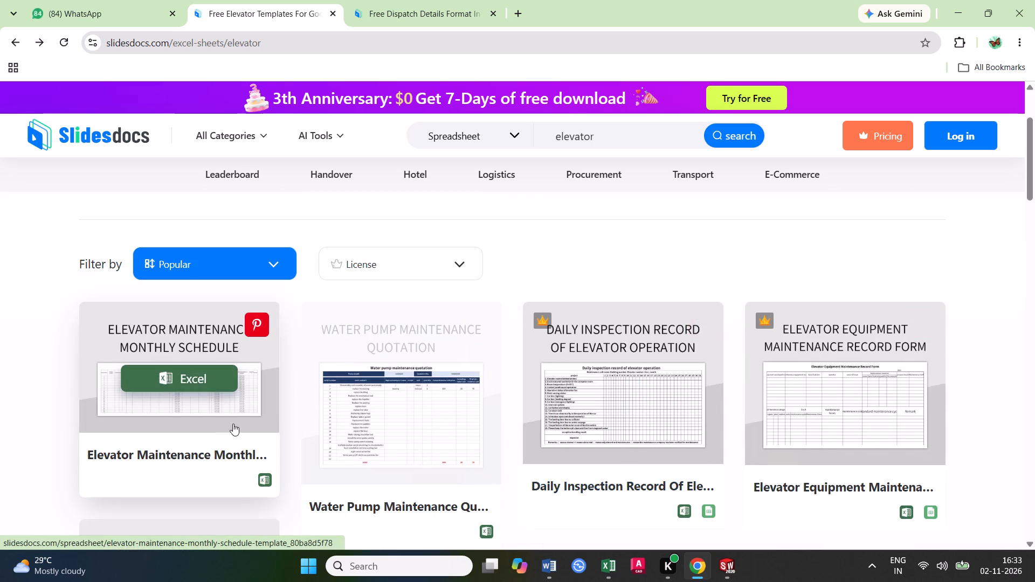
{"action": "scroll", "coordinate": [279, 410], "scroll_direction": "down", "scroll_amount": 2}
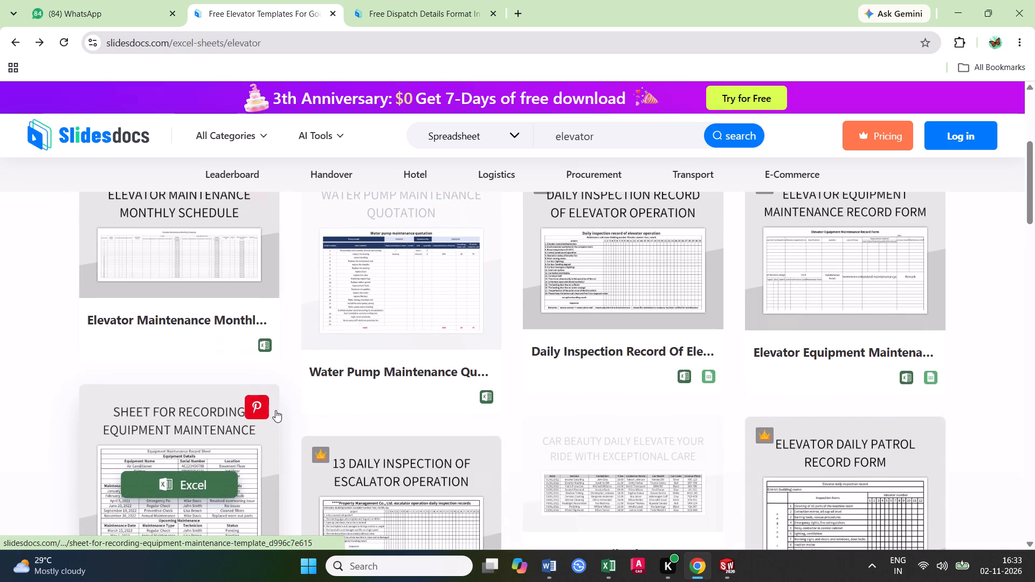
{"action": "scroll", "coordinate": [225, 396], "scroll_direction": "down", "scroll_amount": 2}
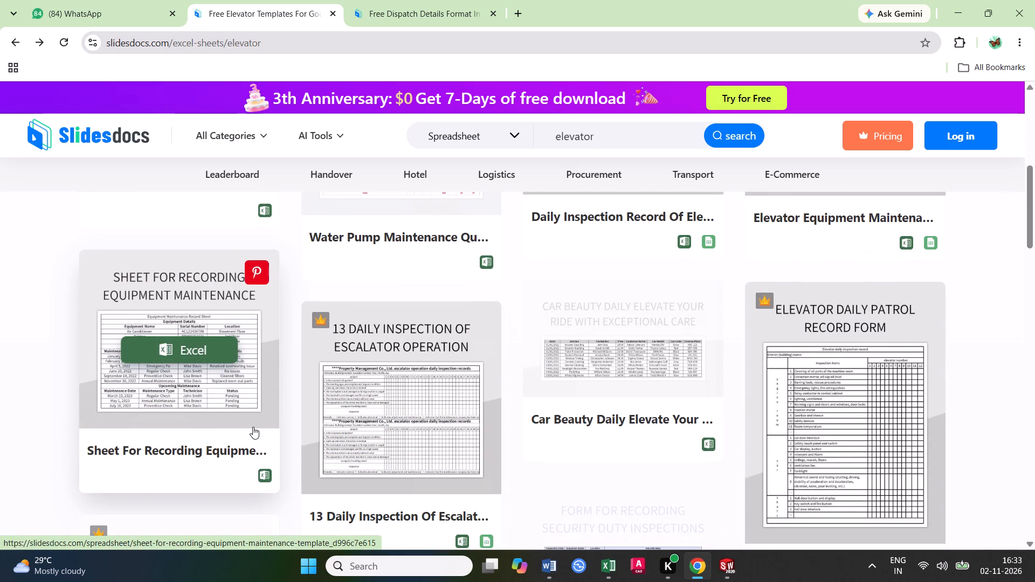
{"action": "scroll", "coordinate": [305, 410], "scroll_direction": "down", "scroll_amount": 3}
{"action": "scroll", "coordinate": [244, 403], "scroll_direction": "down", "scroll_amount": 2}
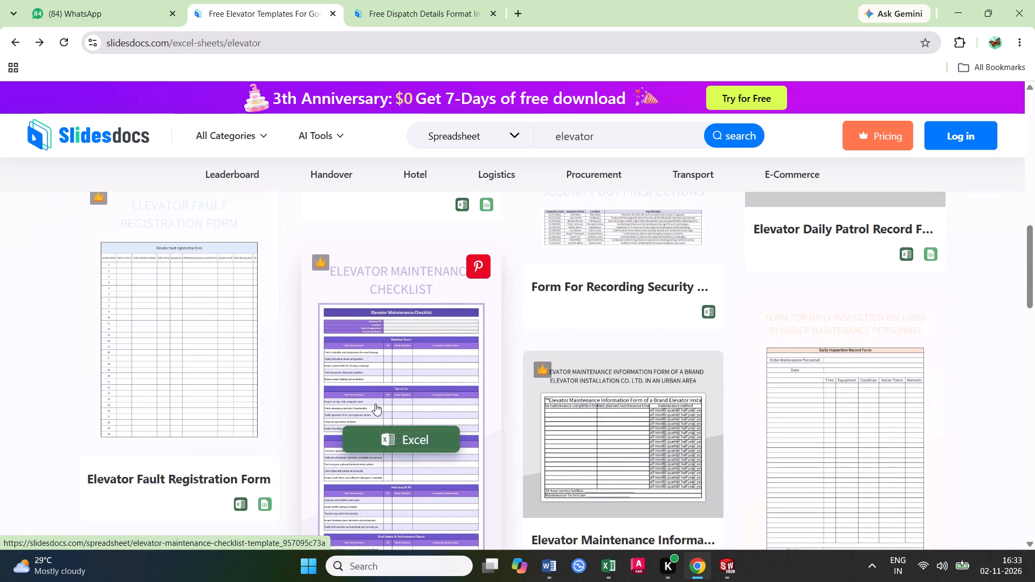
{"action": "scroll", "coordinate": [377, 403], "scroll_direction": "down", "scroll_amount": 2}
{"action": "scroll", "coordinate": [717, 362], "scroll_direction": "down", "scroll_amount": 3}
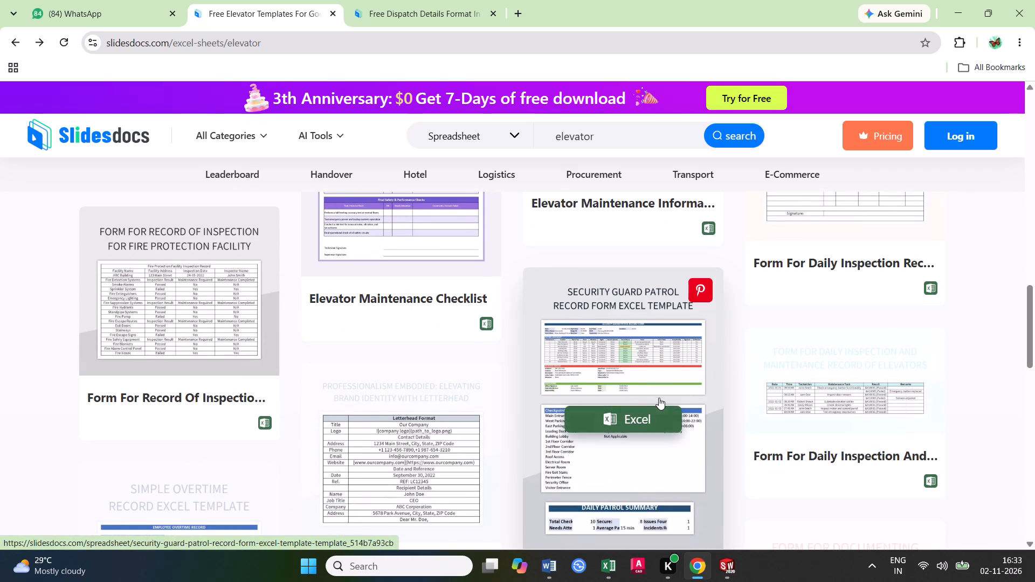
{"action": "scroll", "coordinate": [656, 379], "scroll_direction": "down", "scroll_amount": 3}
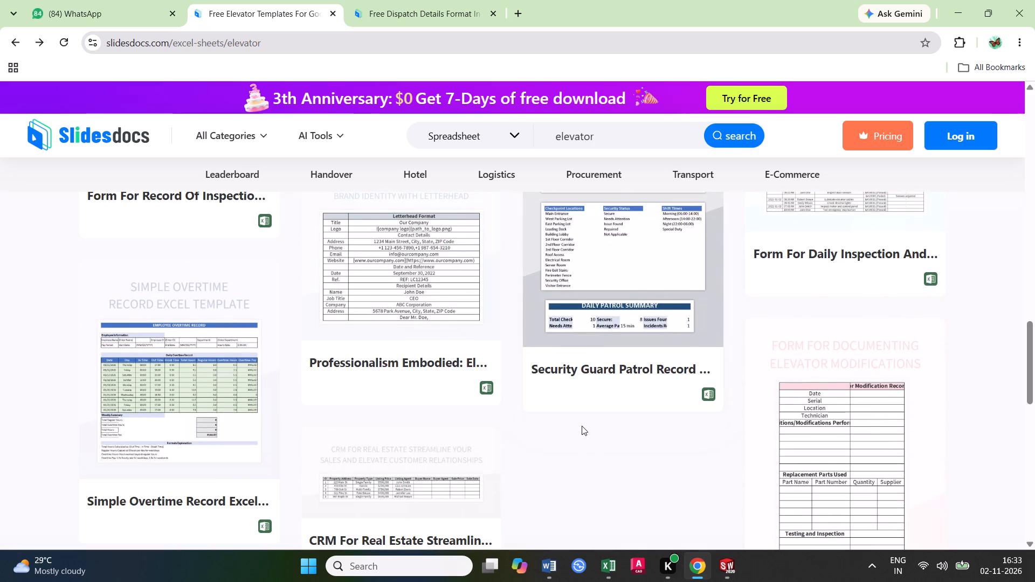
{"action": "scroll", "coordinate": [597, 415], "scroll_direction": "down", "scroll_amount": 7}
{"action": "scroll", "coordinate": [596, 400], "scroll_direction": "up", "scroll_amount": 20}
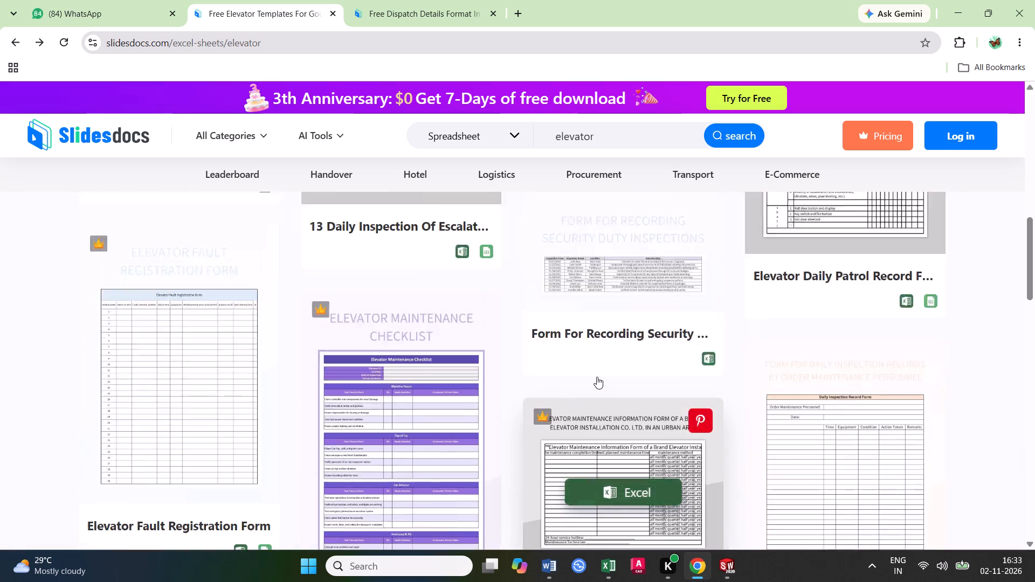
{"action": "scroll", "coordinate": [597, 416], "scroll_direction": "up", "scroll_amount": 8}
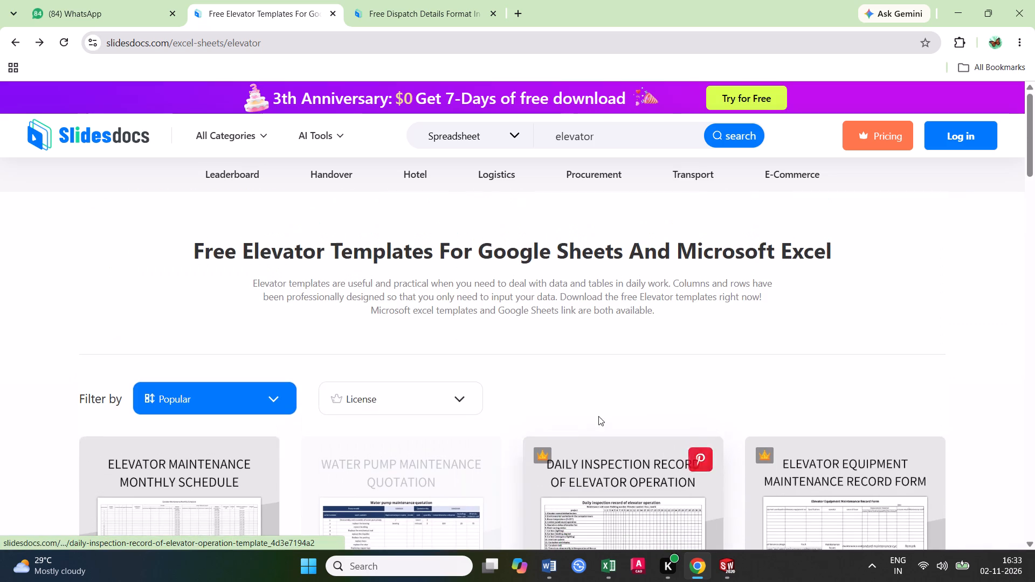
Open the Water Pump Maintenance Quotation template and try to download it as an Excel spreadsheet.
{"action": "scroll", "coordinate": [581, 393], "scroll_direction": "down", "scroll_amount": 3}
{"action": "left_click", "coordinate": [380, 372]}
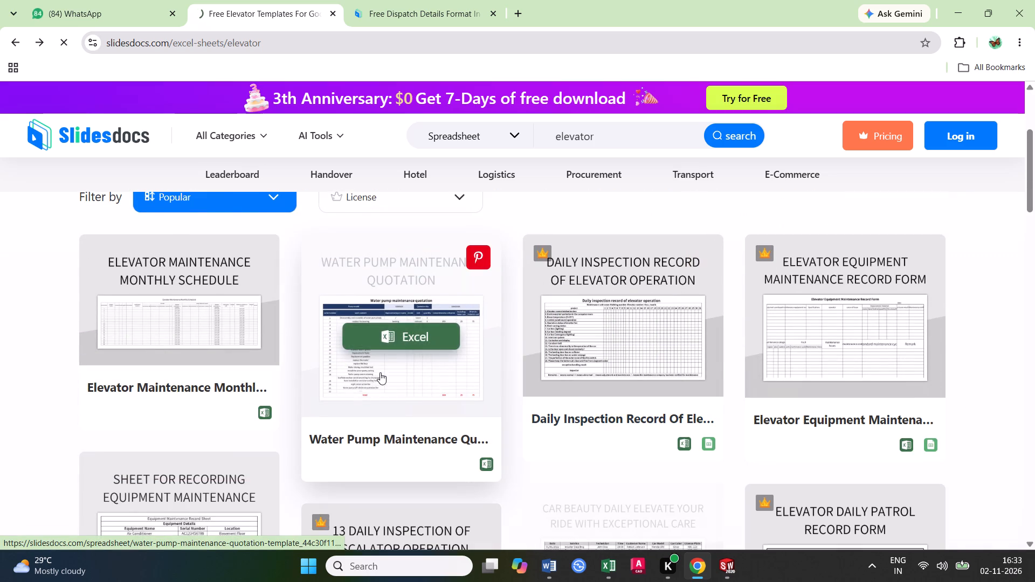
{"action": "left_click", "coordinate": [401, 337]}
{"action": "scroll", "coordinate": [390, 389], "scroll_direction": "down", "scroll_amount": 2}
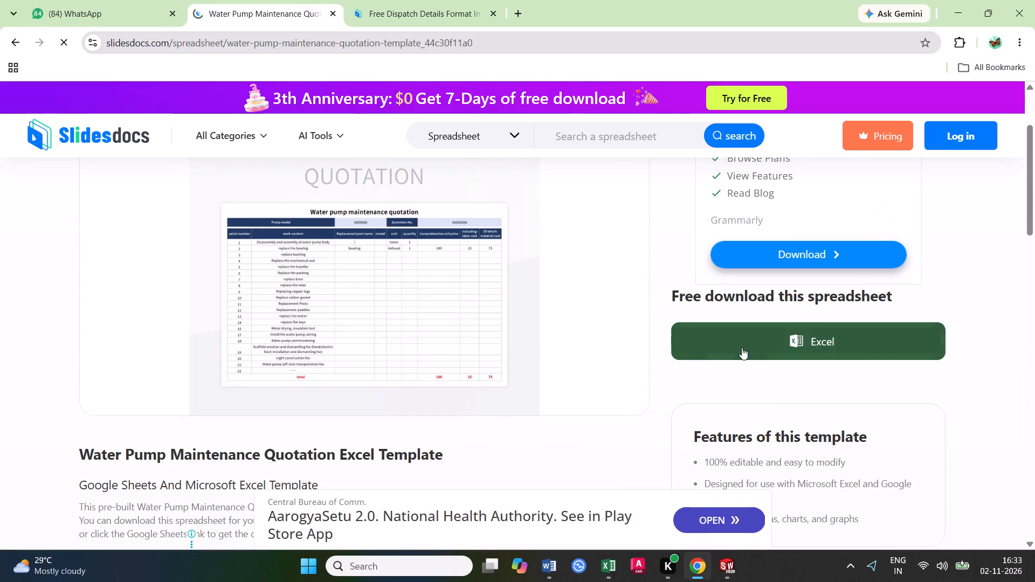
{"action": "left_click", "coordinate": [398, 343]}
{"action": "left_click", "coordinate": [801, 343]}
{"action": "left_click", "coordinate": [683, 237]}
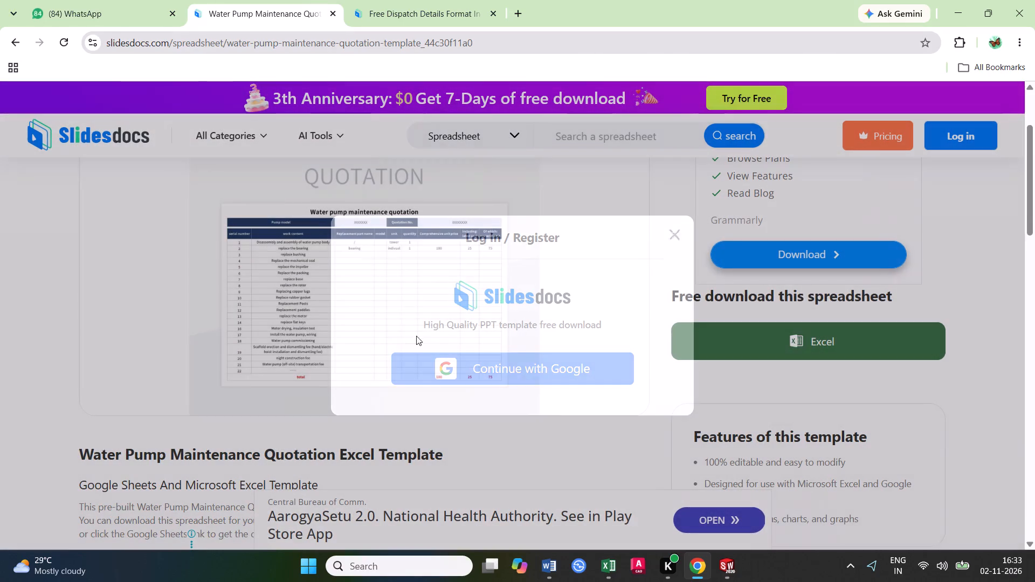
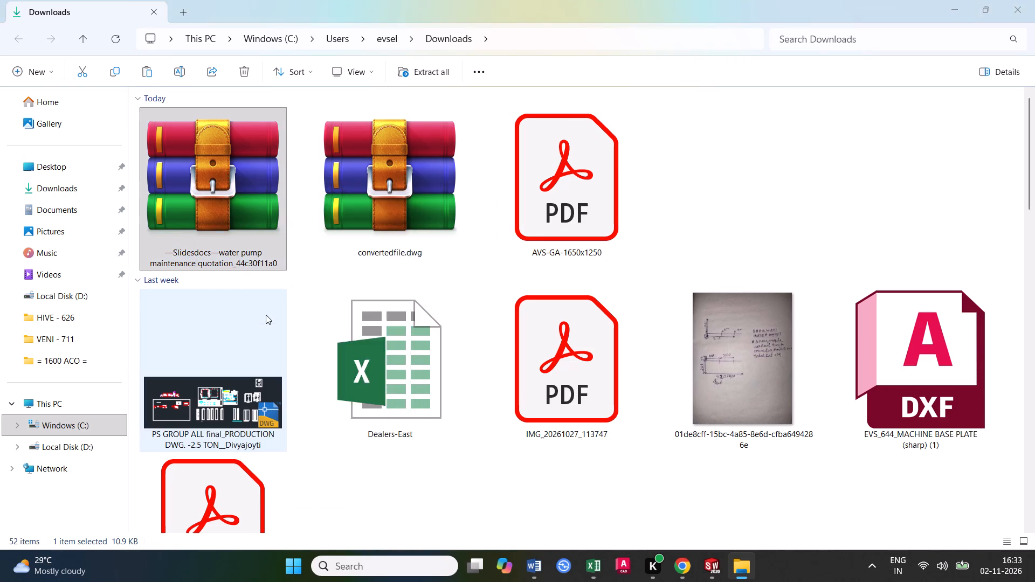
{"action": "left_click", "coordinate": [626, 415]}
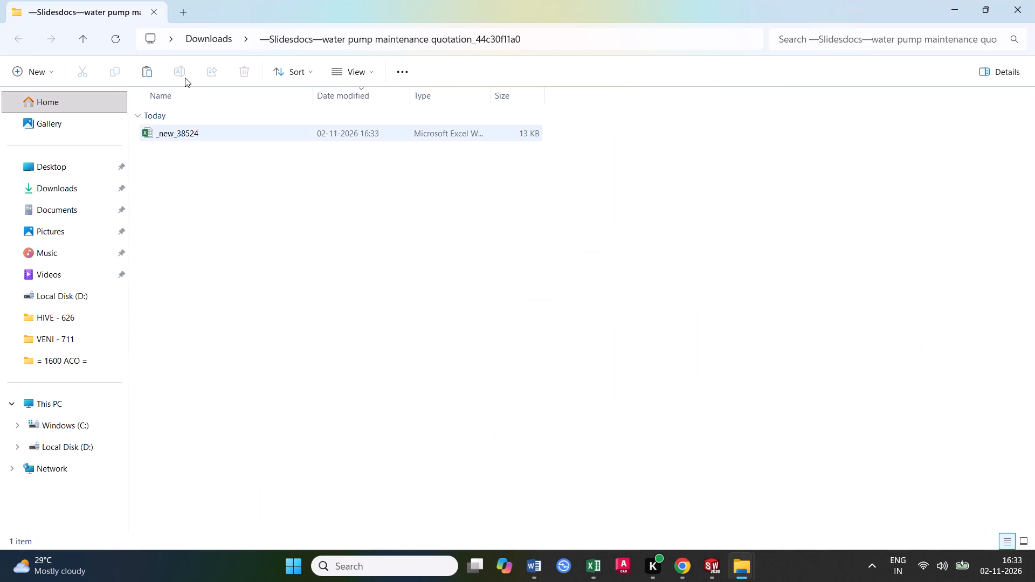
Open the extracted workbook _new_38524 in Excel and enable editing.
{"action": "double_click", "coordinate": [197, 130]}
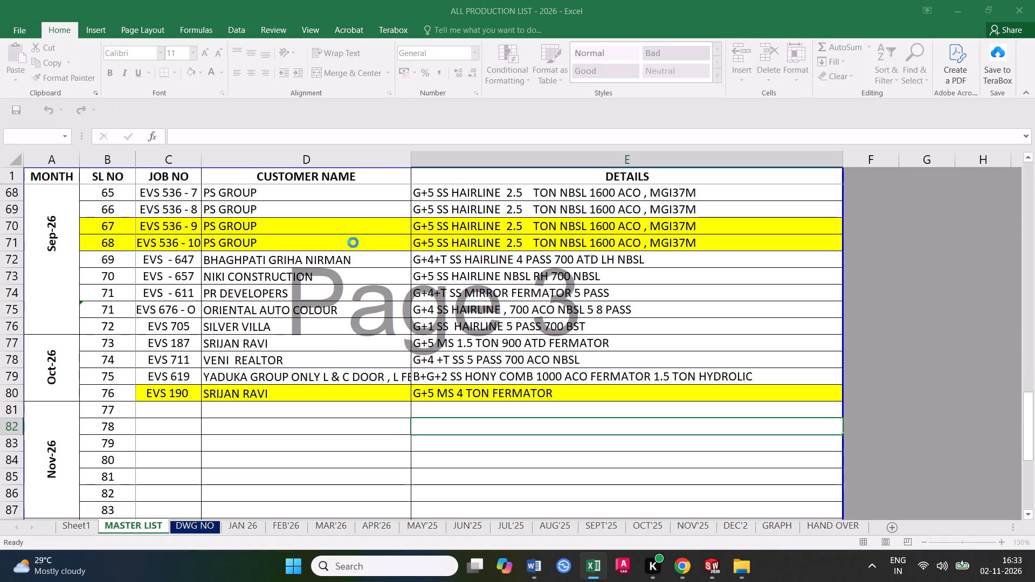
{"action": "left_click", "coordinate": [528, 75]}
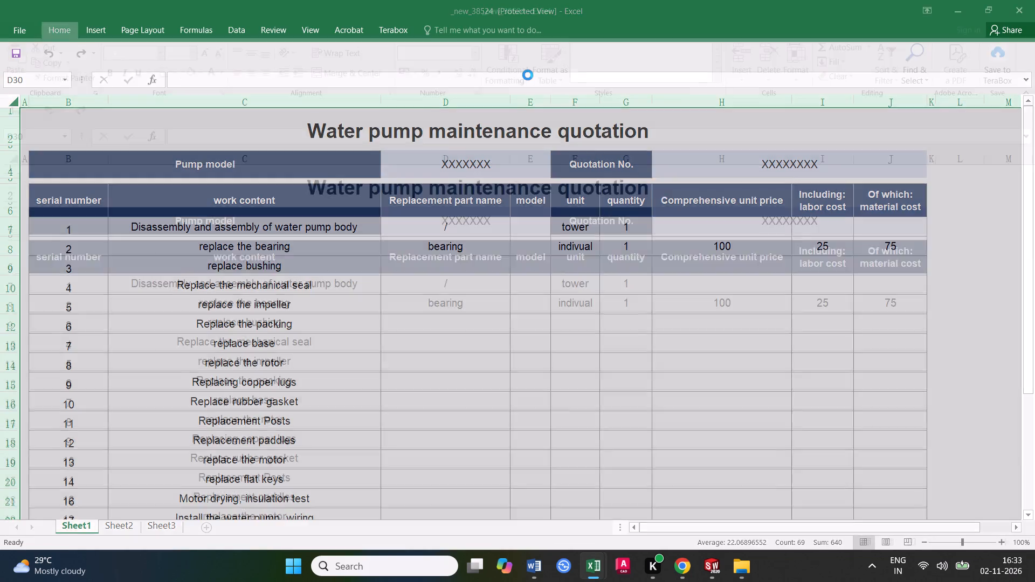
{"action": "left_click", "coordinate": [496, 268]}
{"action": "left_click", "coordinate": [468, 219]}
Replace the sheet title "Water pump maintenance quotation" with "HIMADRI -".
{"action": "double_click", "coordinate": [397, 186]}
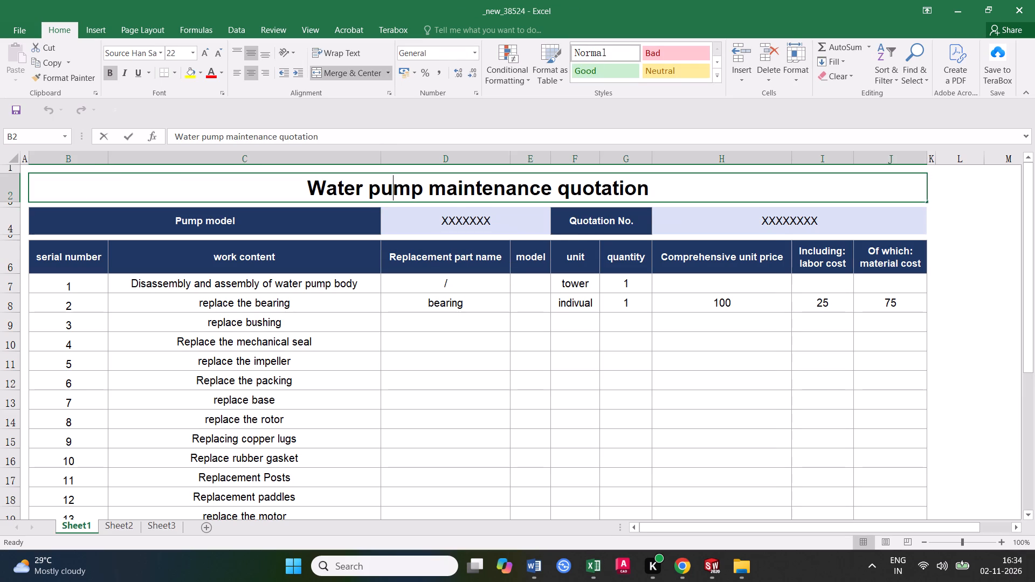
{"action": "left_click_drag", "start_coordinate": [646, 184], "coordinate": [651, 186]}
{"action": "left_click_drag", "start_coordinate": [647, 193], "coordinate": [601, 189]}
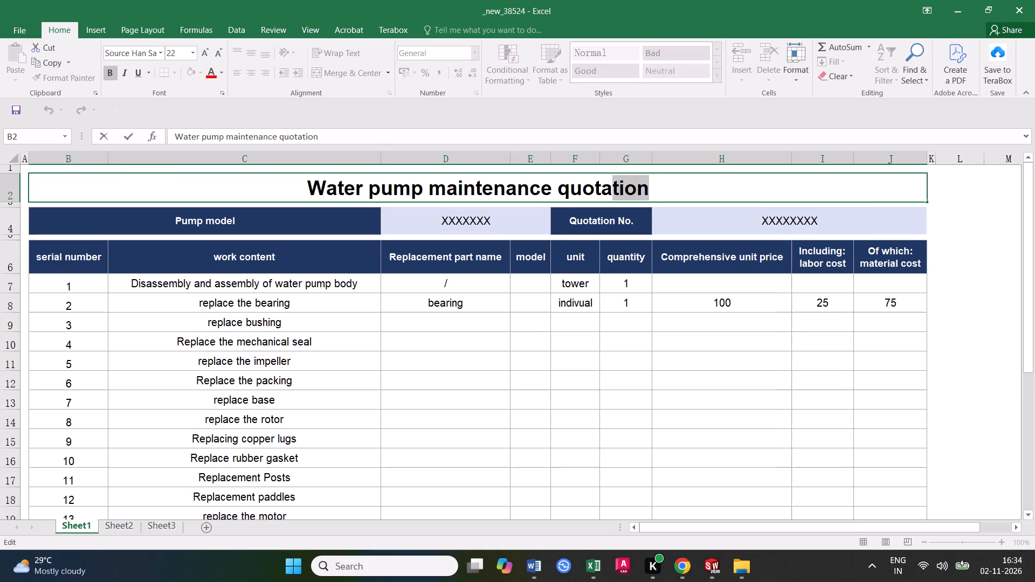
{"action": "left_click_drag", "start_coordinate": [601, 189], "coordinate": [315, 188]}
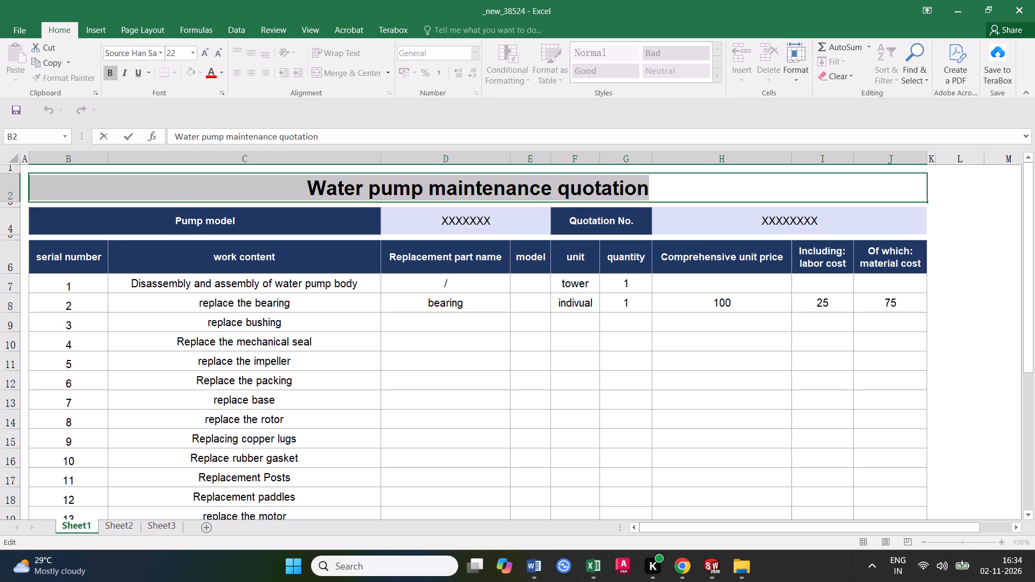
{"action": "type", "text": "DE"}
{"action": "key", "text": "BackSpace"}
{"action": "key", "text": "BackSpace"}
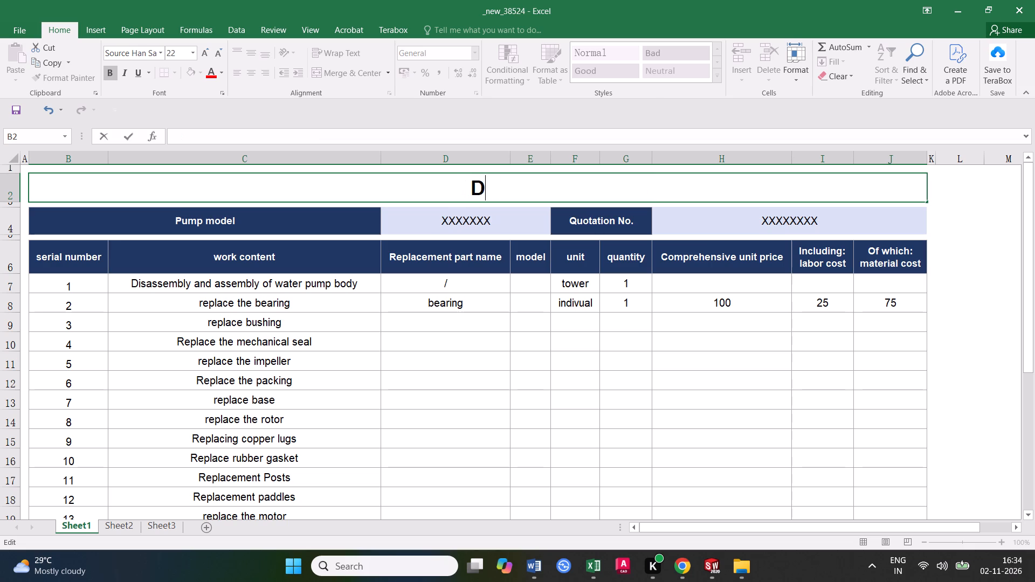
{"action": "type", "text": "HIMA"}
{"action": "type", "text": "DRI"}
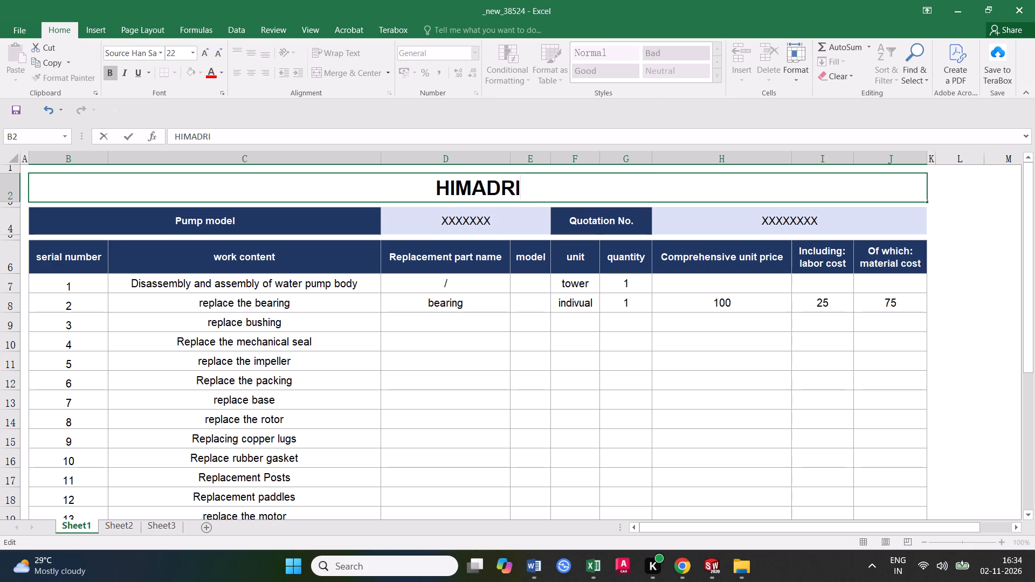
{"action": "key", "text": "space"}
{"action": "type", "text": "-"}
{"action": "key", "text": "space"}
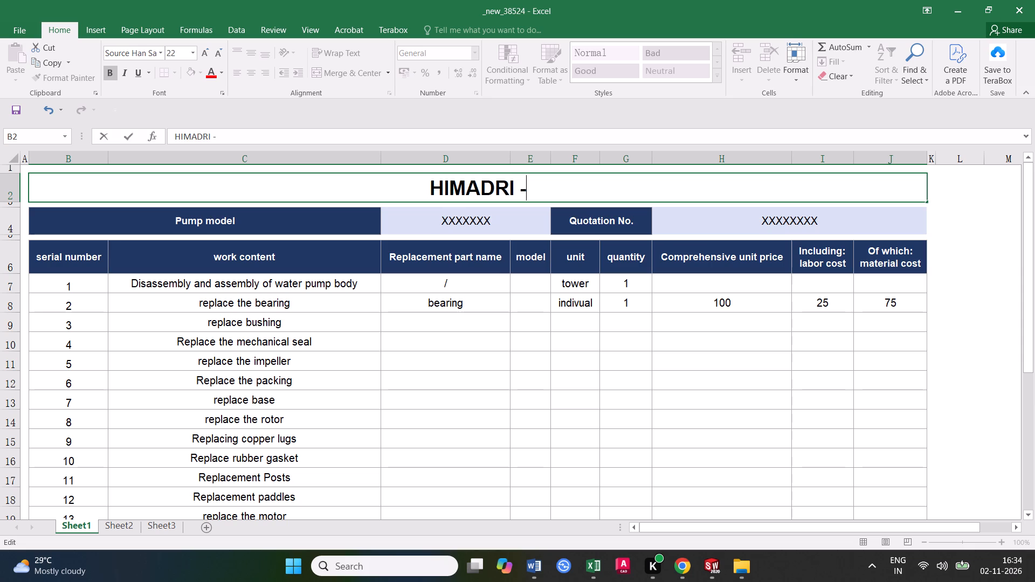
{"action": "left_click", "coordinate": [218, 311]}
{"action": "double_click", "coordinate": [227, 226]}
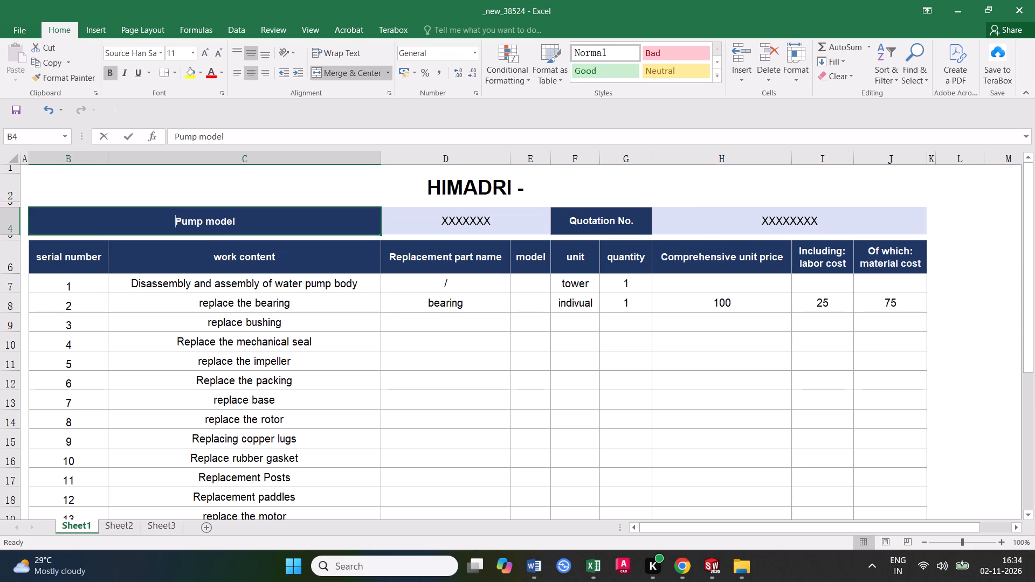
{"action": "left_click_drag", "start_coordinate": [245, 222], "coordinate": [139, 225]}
Set the sheet title in B2 to "DESPATCH LIST".
{"action": "double_click", "coordinate": [515, 180]}
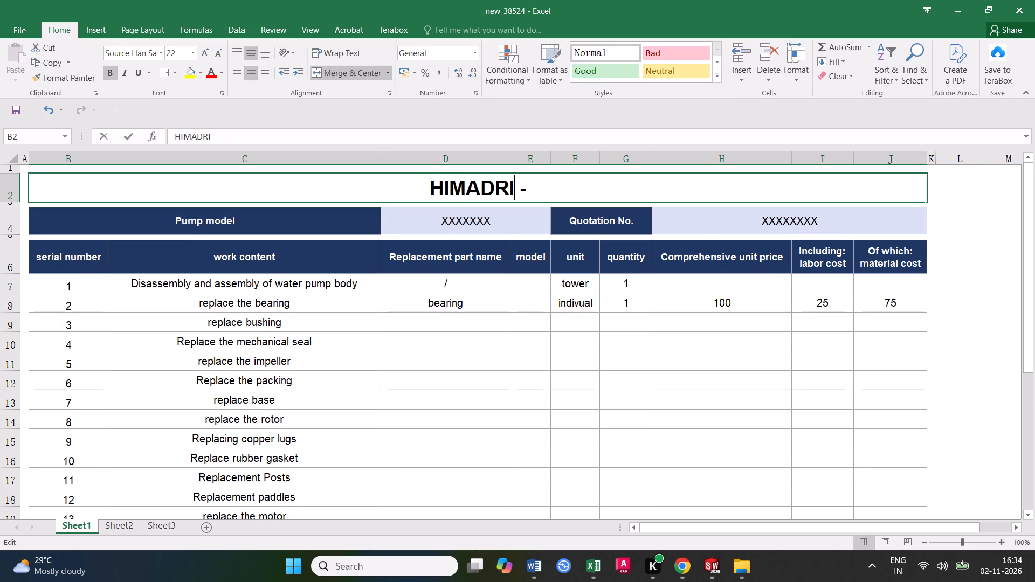
{"action": "left_click_drag", "start_coordinate": [531, 191], "coordinate": [424, 185]}
{"action": "type", "text": "DESPATCH"}
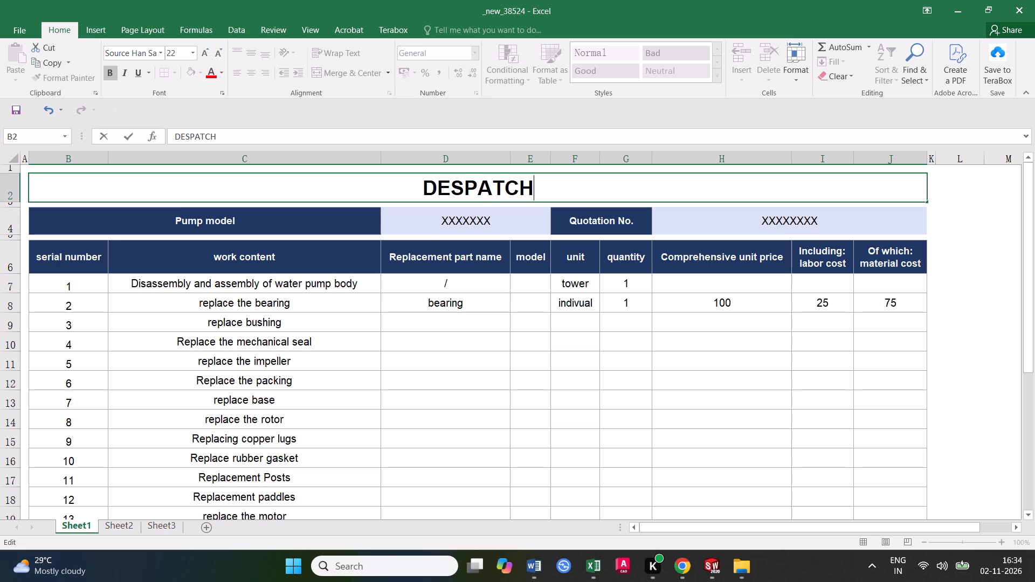
{"action": "key", "text": "space"}
{"action": "type", "text": "LISR"}
{"action": "key", "text": "BackSpace"}
{"action": "type", "text": "T"}
{"action": "key", "text": "space"}
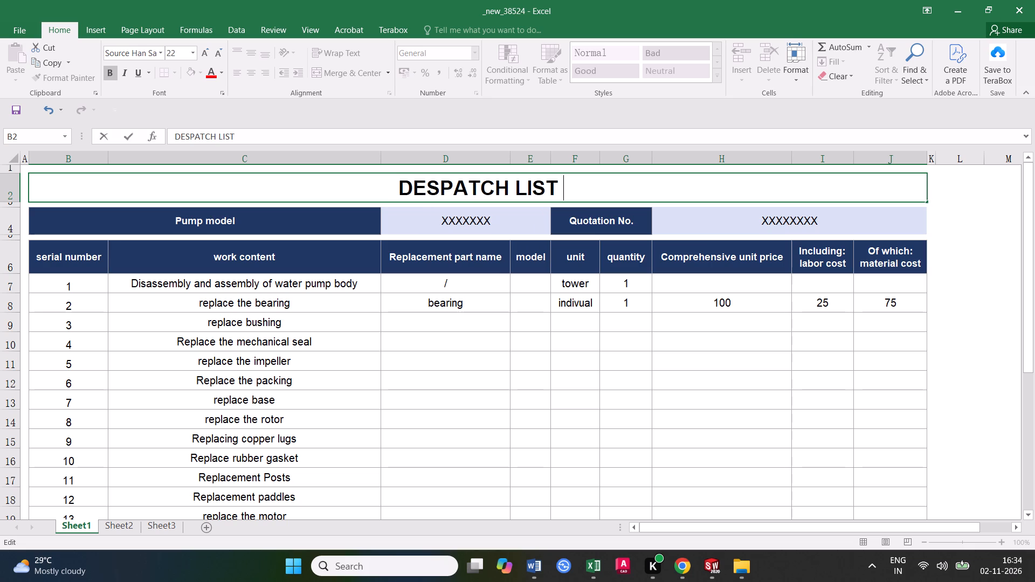
{"action": "left_click", "coordinate": [500, 373]}
Change the "Quotation No." header label in row 4 to "DWG NO.".
{"action": "left_click", "coordinate": [634, 223]}
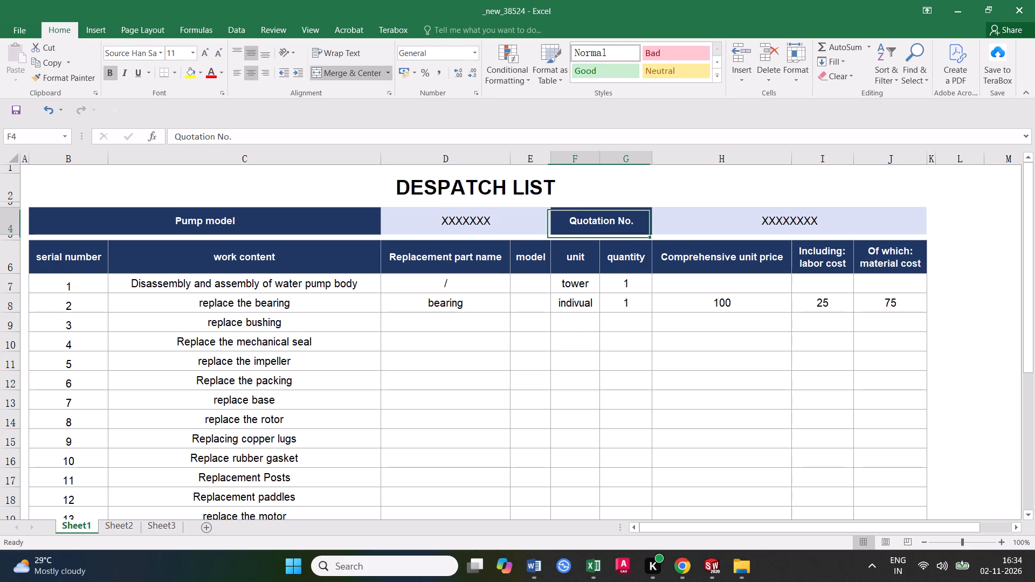
{"action": "double_click", "coordinate": [615, 217]}
{"action": "left_click_drag", "start_coordinate": [631, 218], "coordinate": [571, 217]}
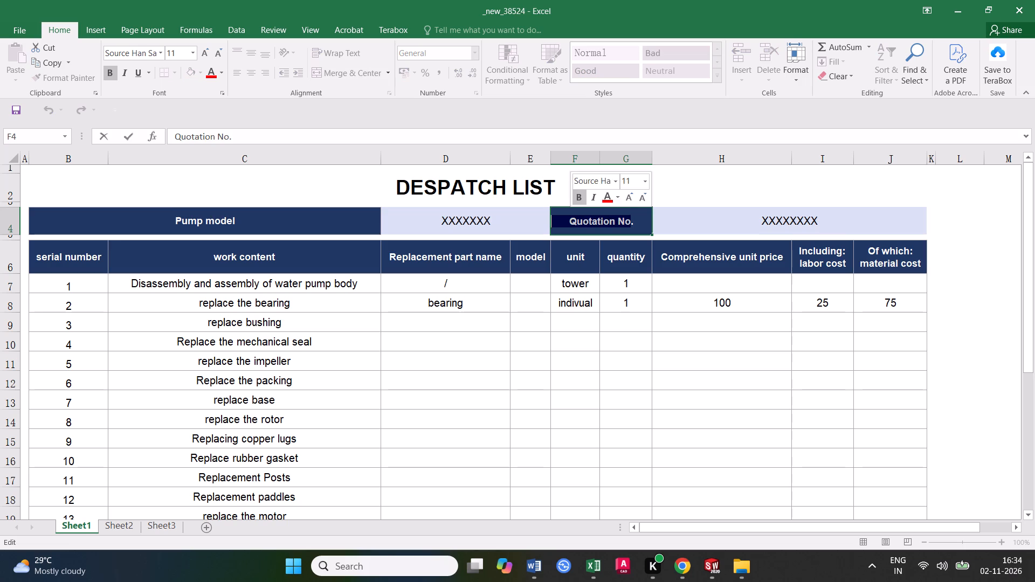
{"action": "type", "text": "DEWG"}
{"action": "key", "text": "BackSpace"}
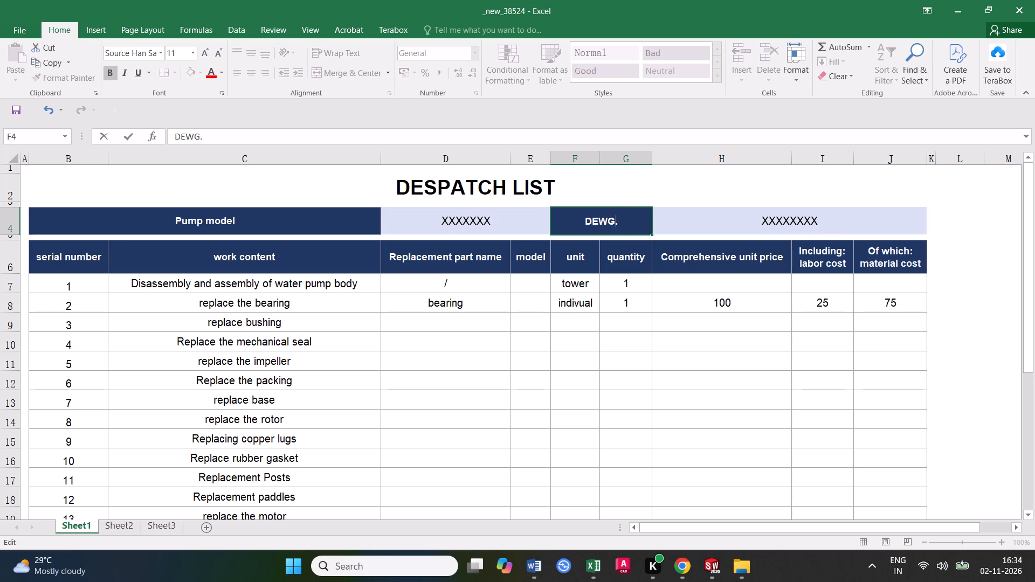
{"action": "key", "text": "BackSpace"}
{"action": "key", "text": "BackSpace"}
{"action": "key", "text": "g"}
{"action": "key", "text": "g"}
{"action": "key", "text": "BackSpace"}
{"action": "key", "text": "BackSpace"}
{"action": "type", "text": "WG"}
{"action": "key", "text": "space"}
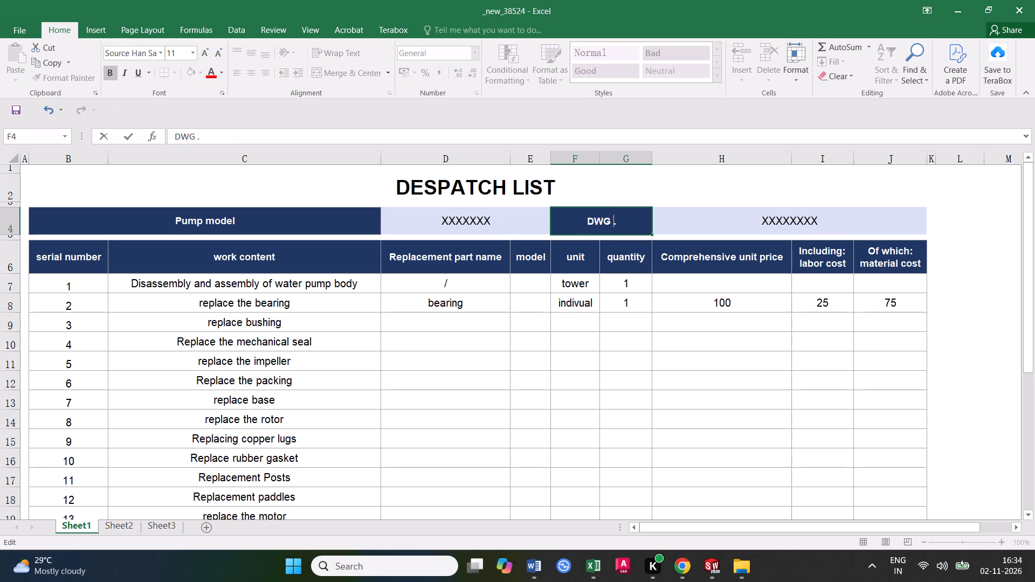
{"action": "type", "text": "NO"}
{"action": "left_click", "coordinate": [762, 221]}
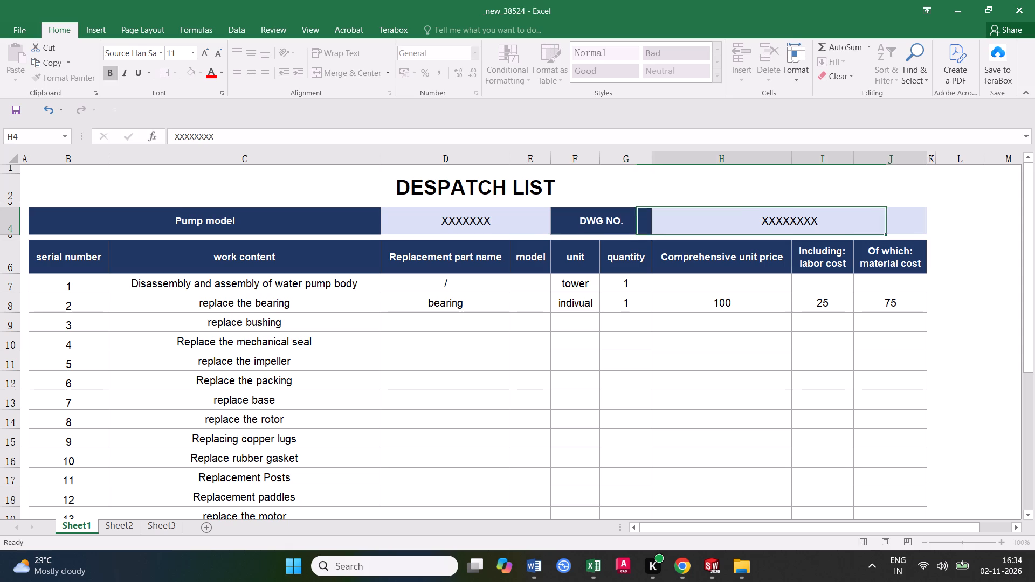
{"action": "double_click", "coordinate": [477, 220]}
Replace the "Pump model" label in row 4 with "CLIENT NAME - HIMADRI".
{"action": "double_click", "coordinate": [261, 216]}
{"action": "double_click", "coordinate": [250, 220]}
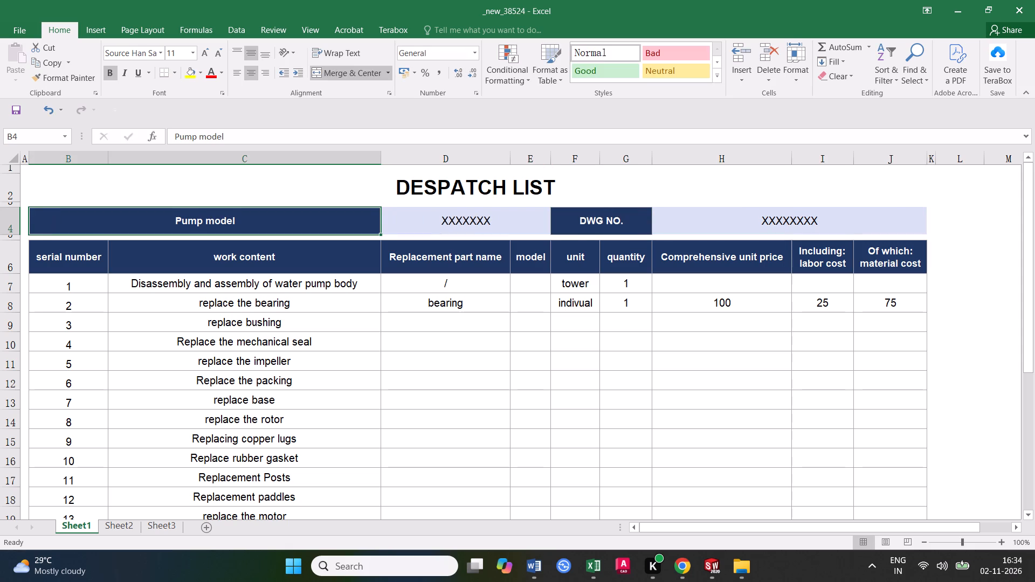
{"action": "left_click_drag", "start_coordinate": [237, 220], "coordinate": [147, 227]}
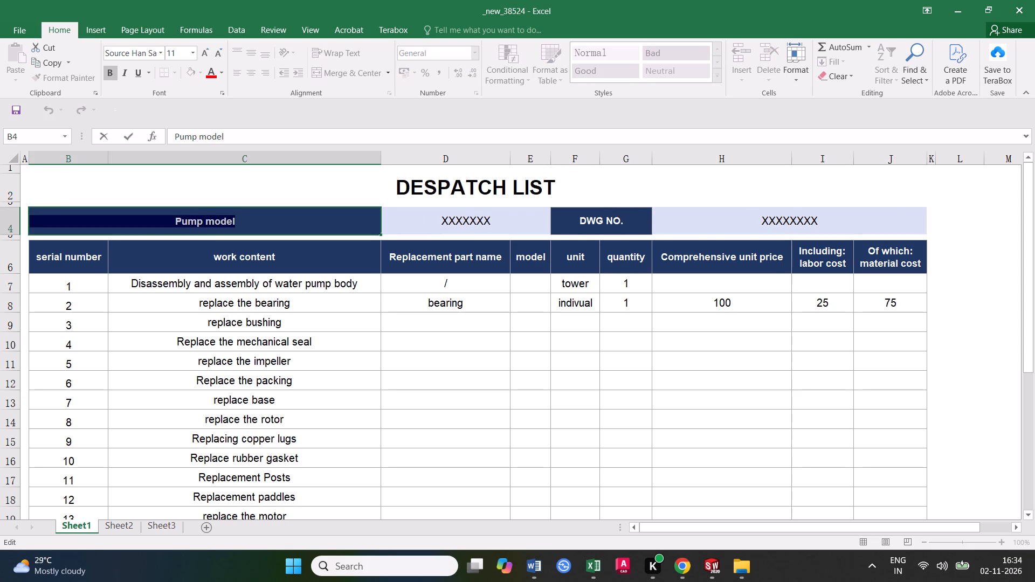
{"action": "type", "text": "CLENET"}
{"action": "key", "text": "BackSpace"}
{"action": "key", "text": "BackSpace"}
{"action": "key", "text": "BackSpace"}
{"action": "key", "text": "BackSpace"}
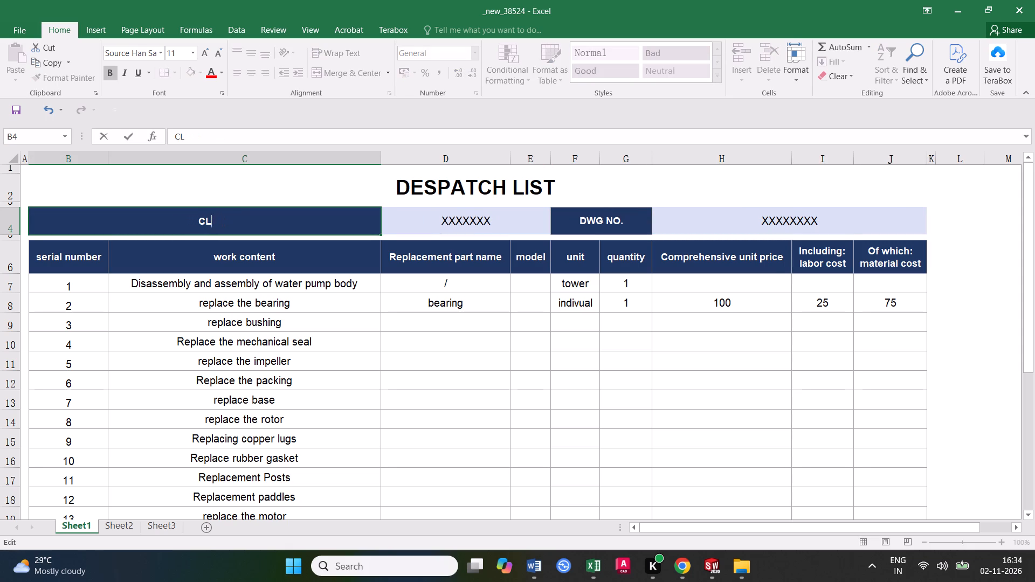
{"action": "type", "text": "IENT NAME -"}
{"action": "key", "text": "space"}
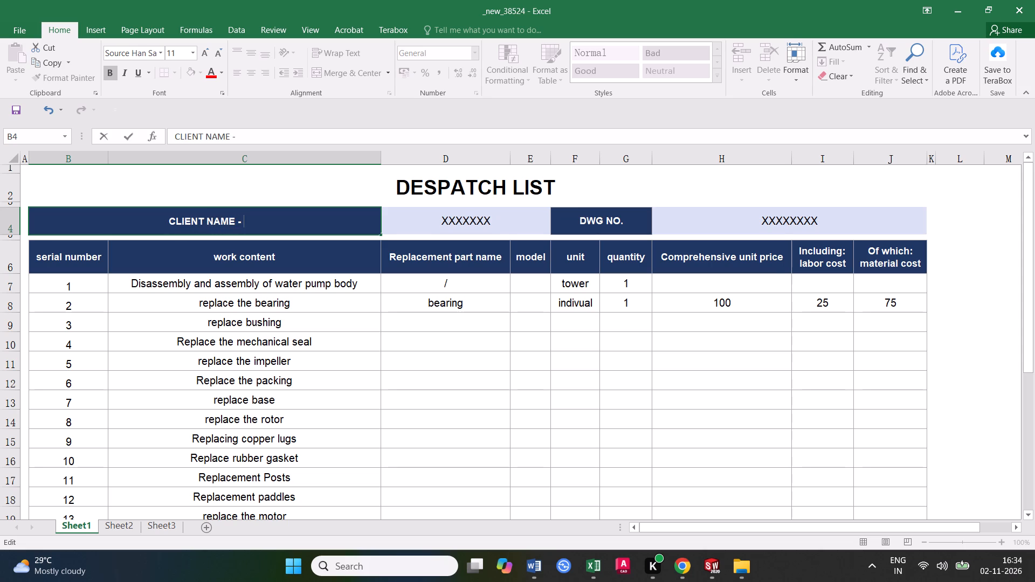
{"action": "type", "text": "HIMADRI"}
{"action": "key", "text": "space"}
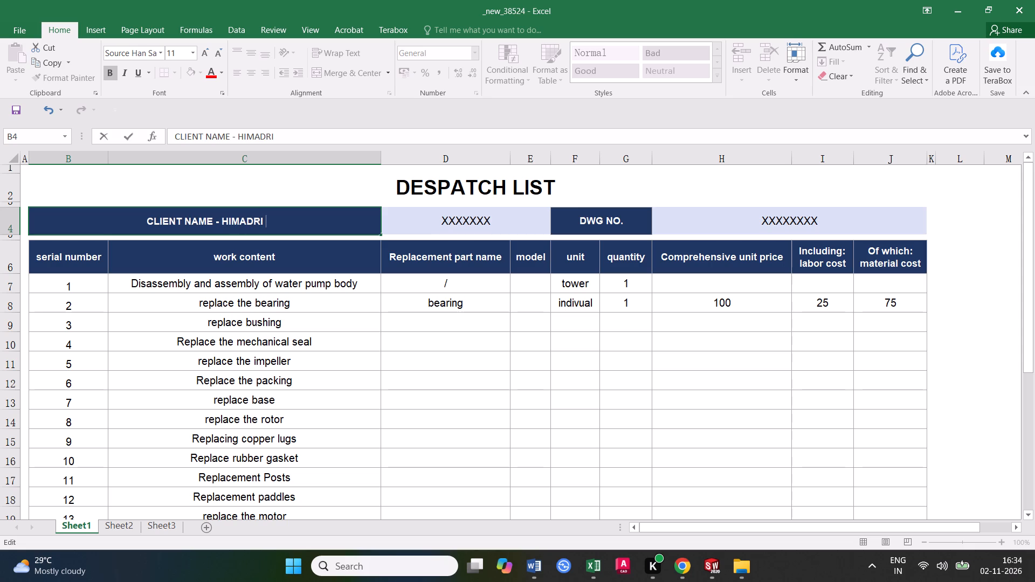
{"action": "double_click", "coordinate": [484, 217]}
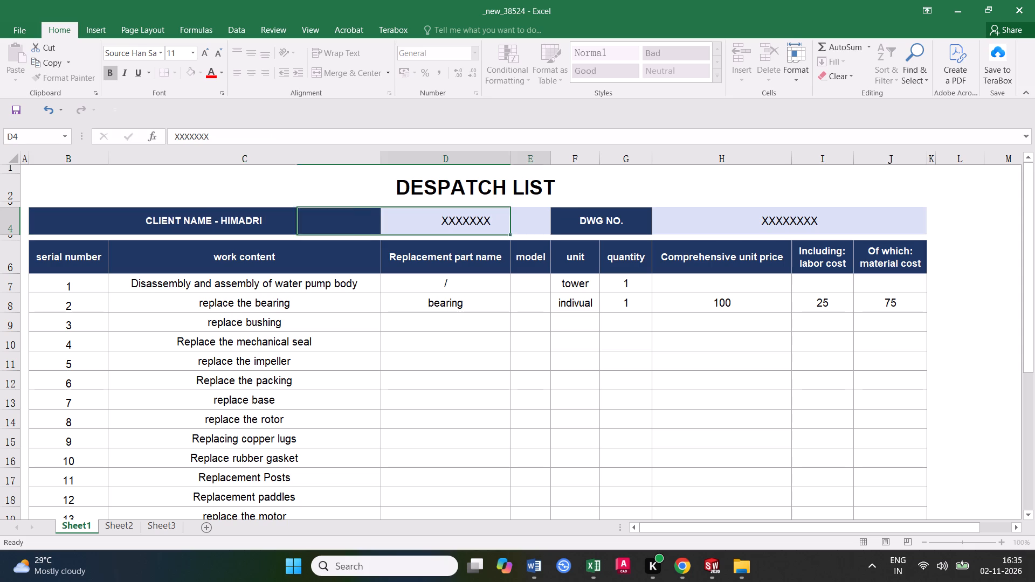
{"action": "double_click", "coordinate": [505, 221]}
{"action": "left_click", "coordinate": [499, 222]}
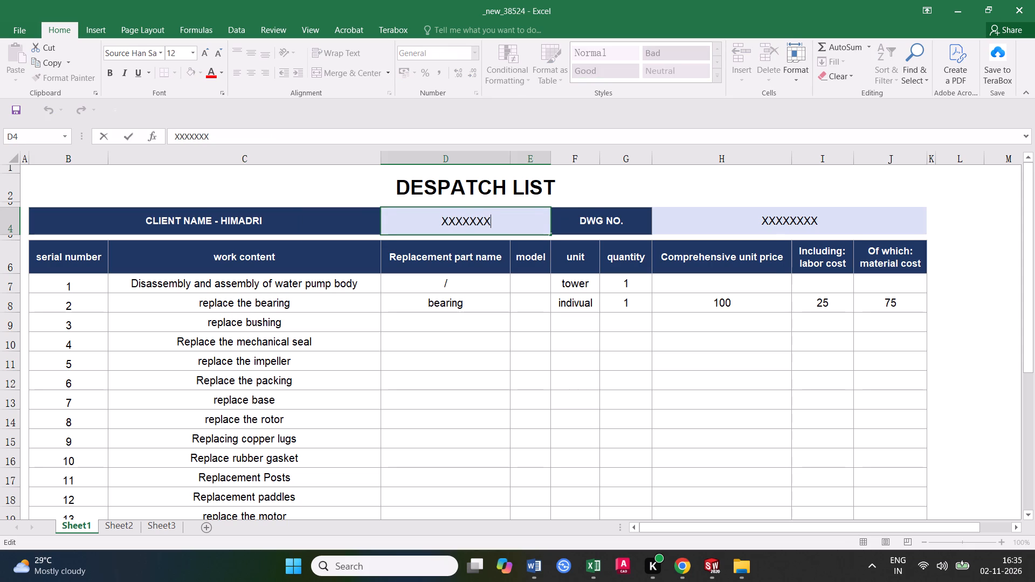
Clear the placeholder text in the field beside the DWG NO. label.
{"action": "double_click", "coordinate": [787, 220]}
{"action": "left_click_drag", "start_coordinate": [850, 221], "coordinate": [743, 221]}
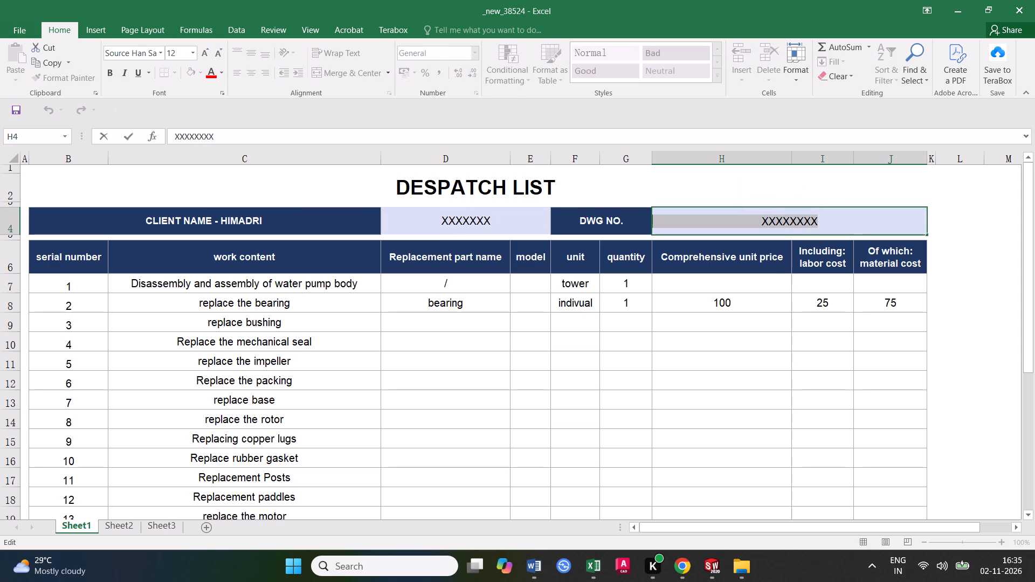
{"action": "key", "text": "BackSpace"}
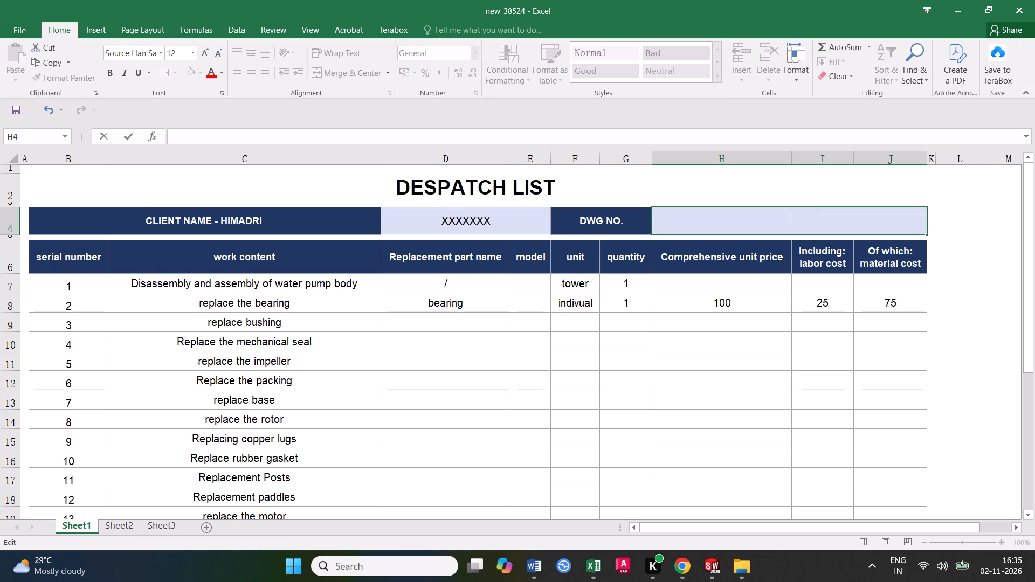
Look over the remaining rows of the table down to the total row, and view Sheet2.
{"action": "scroll", "coordinate": [369, 315], "scroll_direction": "down", "scroll_amount": 9}
{"action": "scroll", "coordinate": [372, 318], "scroll_direction": "up", "scroll_amount": 4}
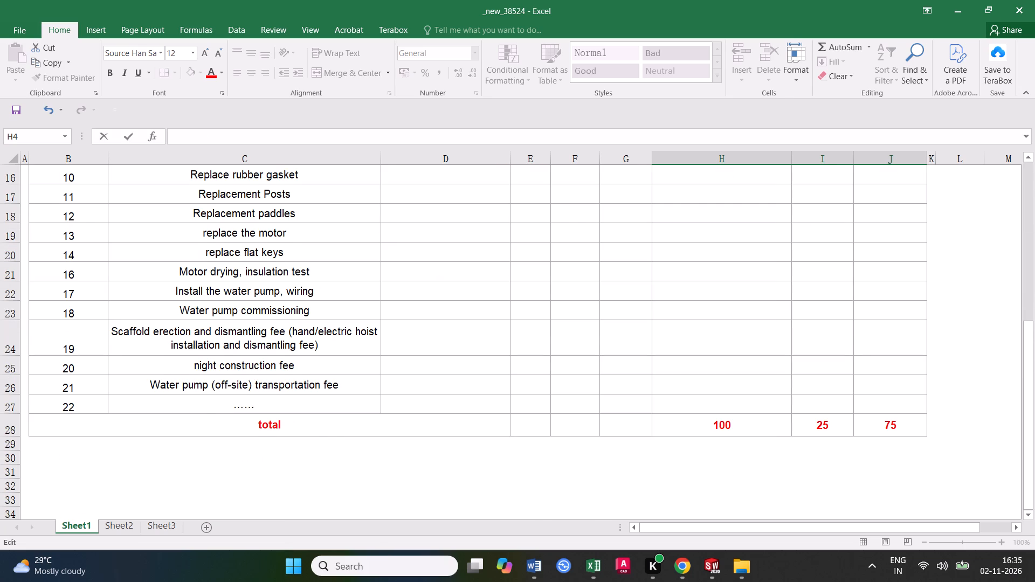
{"action": "scroll", "coordinate": [427, 339], "scroll_direction": "up", "scroll_amount": 1}
{"action": "left_click", "coordinate": [128, 530]}
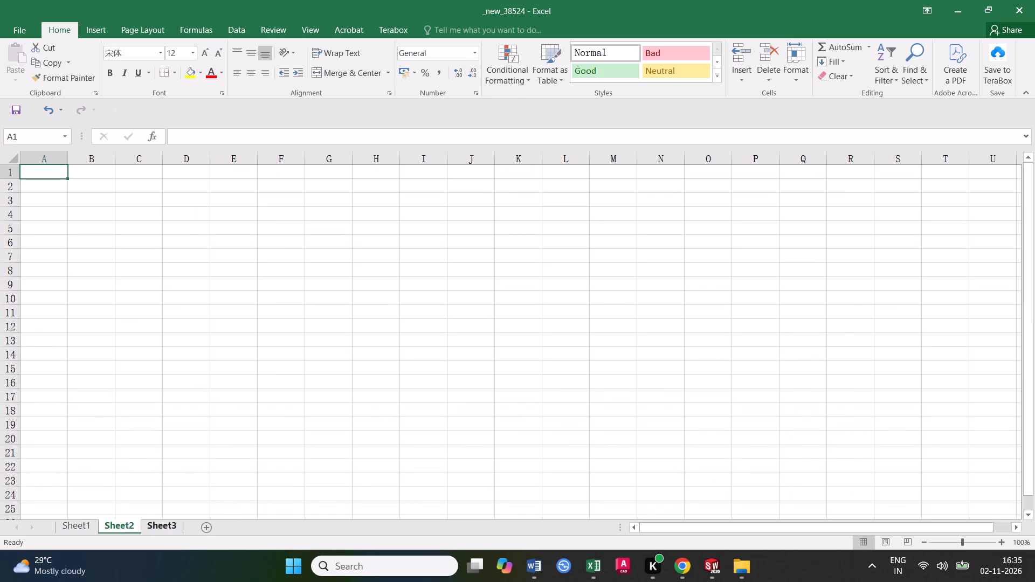
Delete the blank worksheets Sheet2 and Sheet3 from the despatch list workbook.
{"action": "left_click", "coordinate": [168, 525]}
{"action": "left_click", "coordinate": [78, 524]}
{"action": "scroll", "coordinate": [233, 431], "scroll_direction": "up", "scroll_amount": 6}
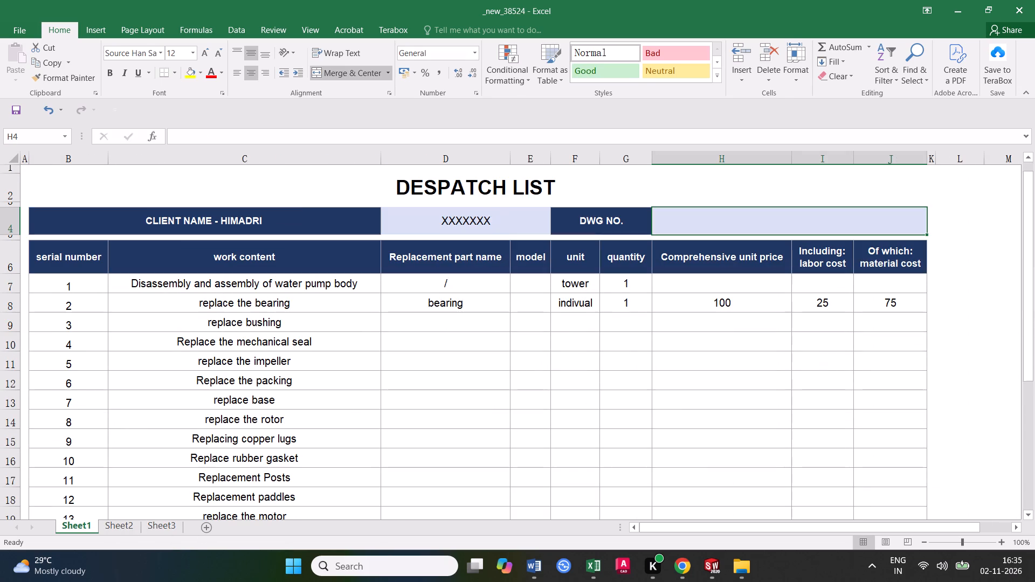
{"action": "scroll", "coordinate": [264, 314], "scroll_direction": "down", "scroll_amount": 1}
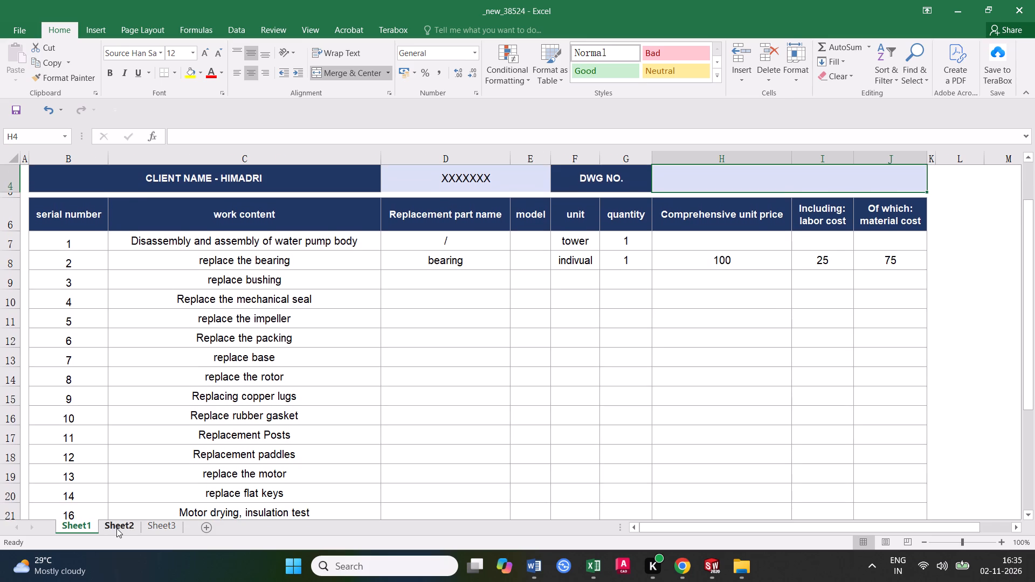
{"action": "left_click", "coordinate": [116, 528]}
{"action": "right_click", "coordinate": [116, 528]}
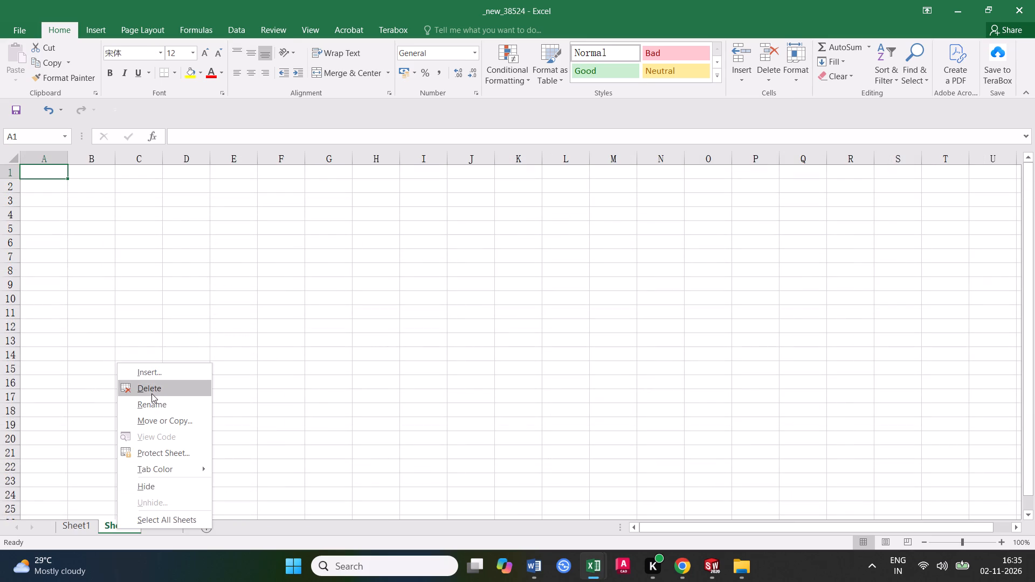
{"action": "left_click", "coordinate": [151, 393]}
{"action": "left_click", "coordinate": [79, 530]}
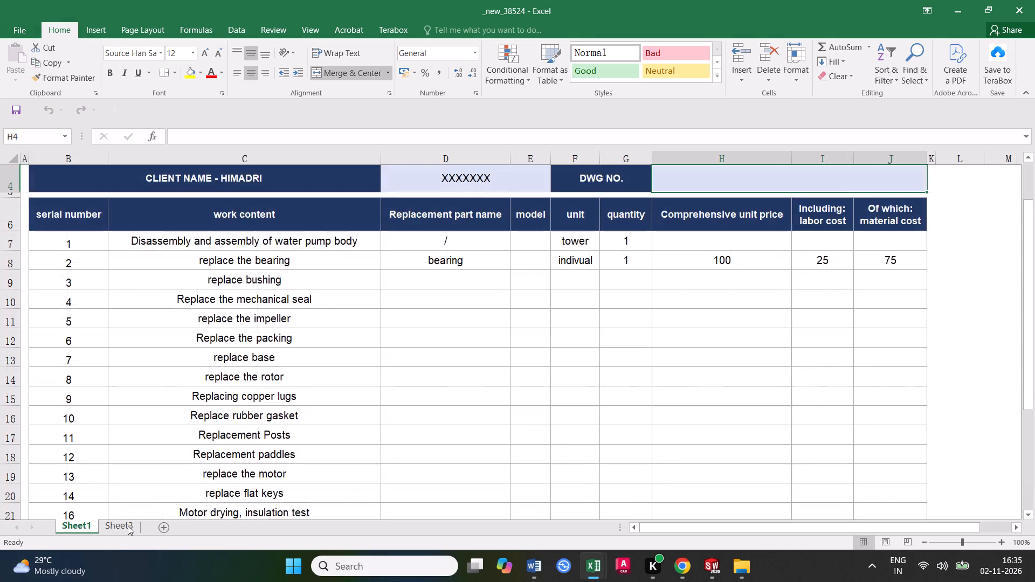
{"action": "left_click", "coordinate": [128, 525]}
{"action": "right_click", "coordinate": [128, 525]}
{"action": "left_click", "coordinate": [171, 385]}
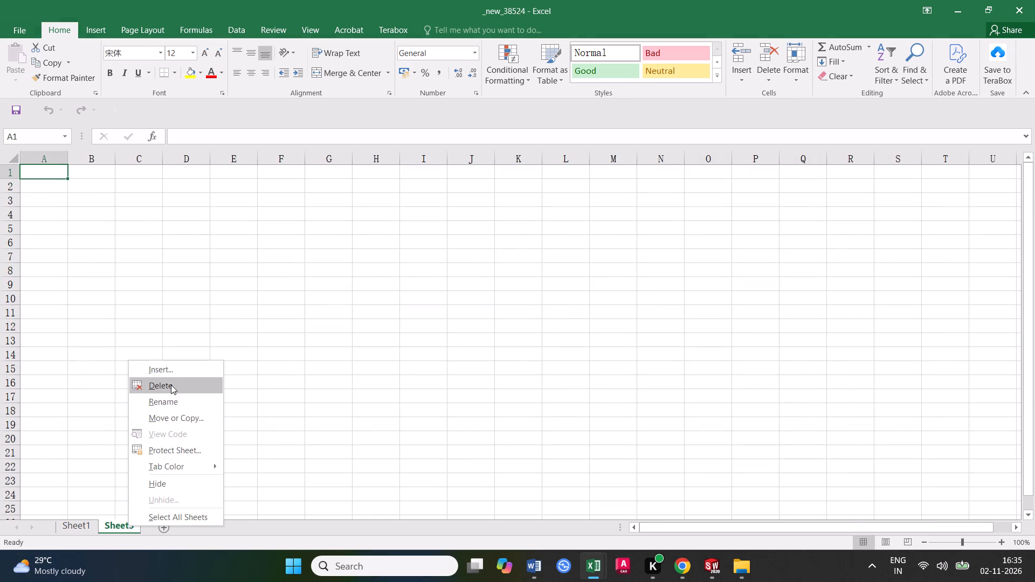
{"action": "left_click", "coordinate": [507, 327]}
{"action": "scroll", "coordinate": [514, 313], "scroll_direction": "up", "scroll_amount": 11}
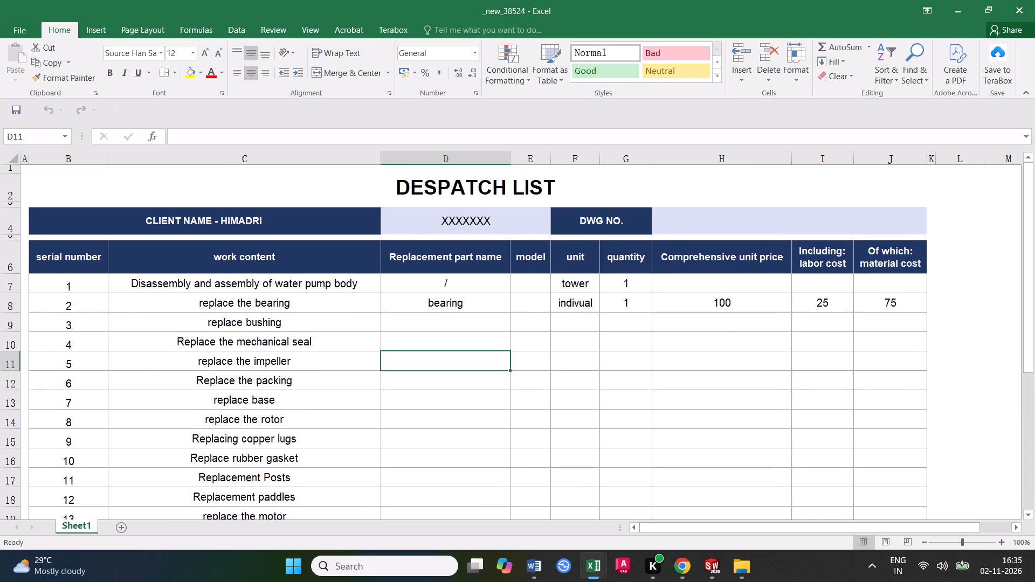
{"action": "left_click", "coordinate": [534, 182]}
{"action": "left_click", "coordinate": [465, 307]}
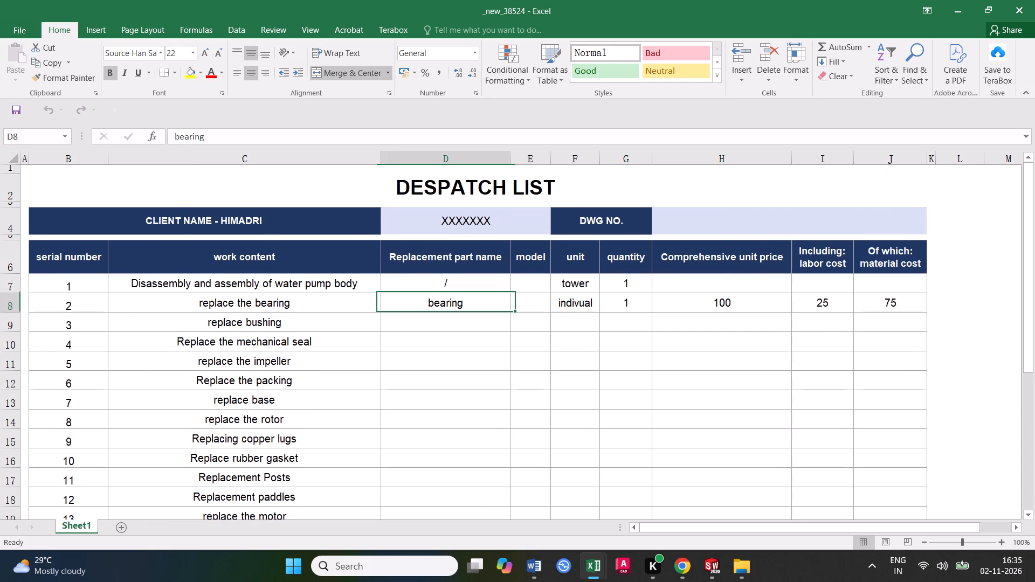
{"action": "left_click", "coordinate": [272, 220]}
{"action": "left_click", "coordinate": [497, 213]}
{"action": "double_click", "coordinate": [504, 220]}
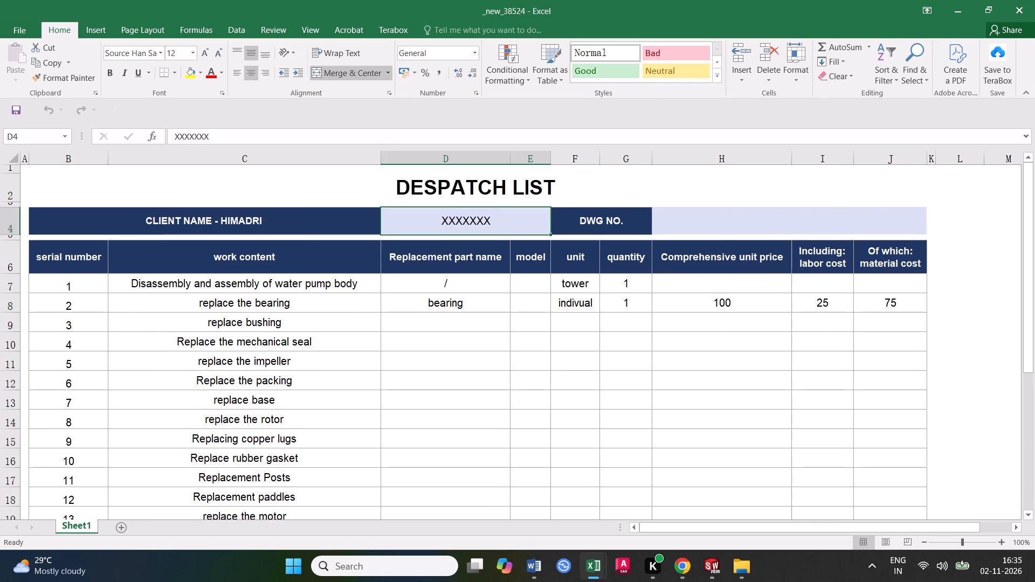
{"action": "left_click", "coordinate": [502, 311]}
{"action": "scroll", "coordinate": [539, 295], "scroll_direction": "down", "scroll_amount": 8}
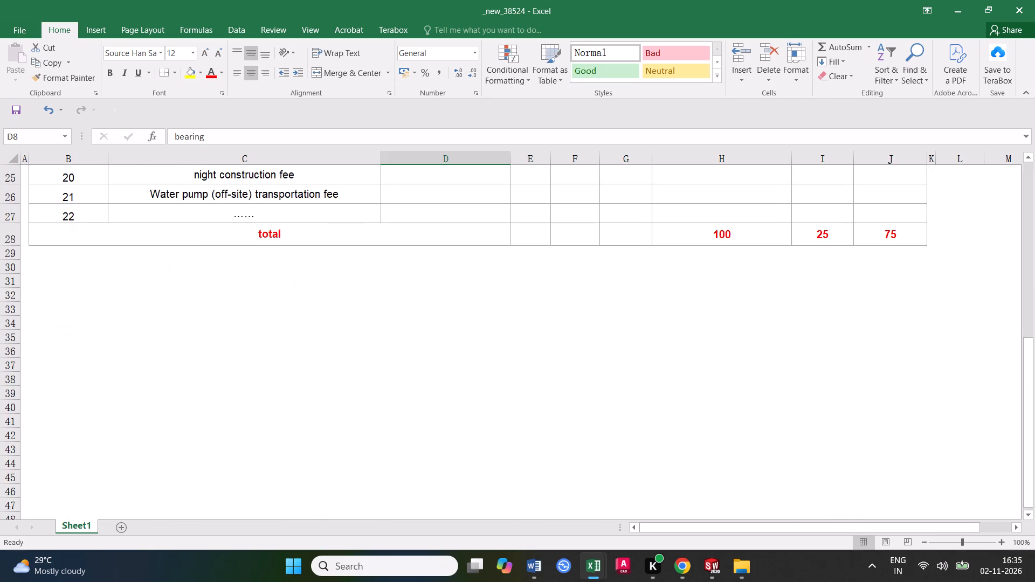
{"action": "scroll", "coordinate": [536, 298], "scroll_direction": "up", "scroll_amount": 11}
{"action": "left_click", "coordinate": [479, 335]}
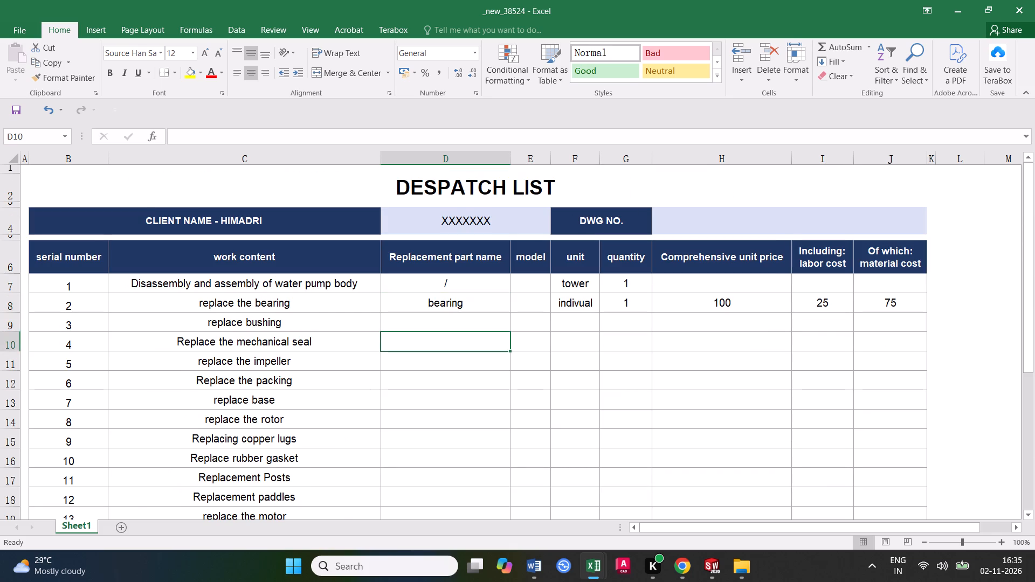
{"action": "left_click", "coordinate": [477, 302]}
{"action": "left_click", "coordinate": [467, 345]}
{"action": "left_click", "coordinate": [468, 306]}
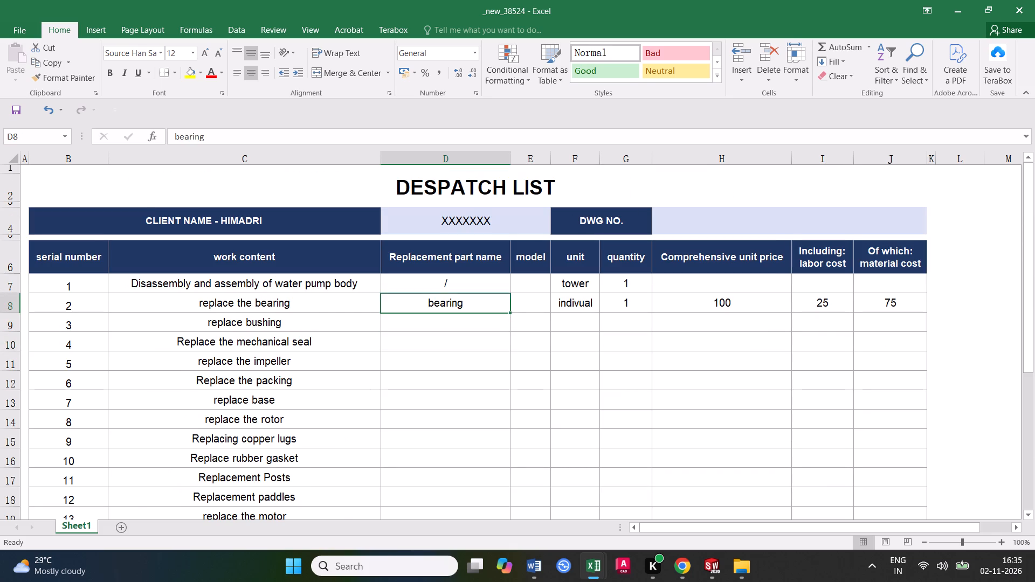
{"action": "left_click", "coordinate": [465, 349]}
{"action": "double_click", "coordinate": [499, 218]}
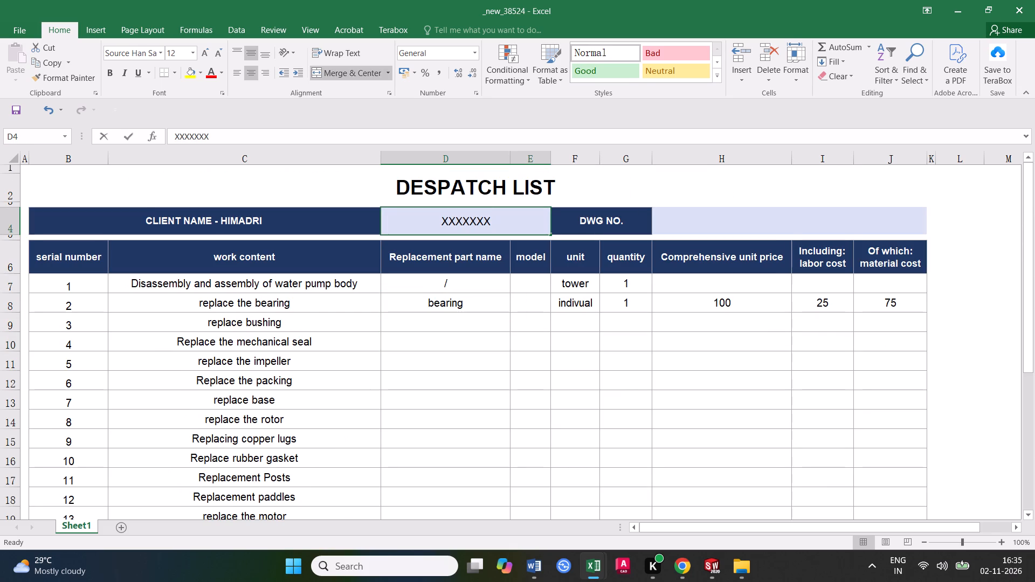
Switch to the ALL PRODUCTION LIST - 2026 workbook and look through the MASTER LIST for the Himadri job number.
{"action": "left_click", "coordinate": [543, 524]}
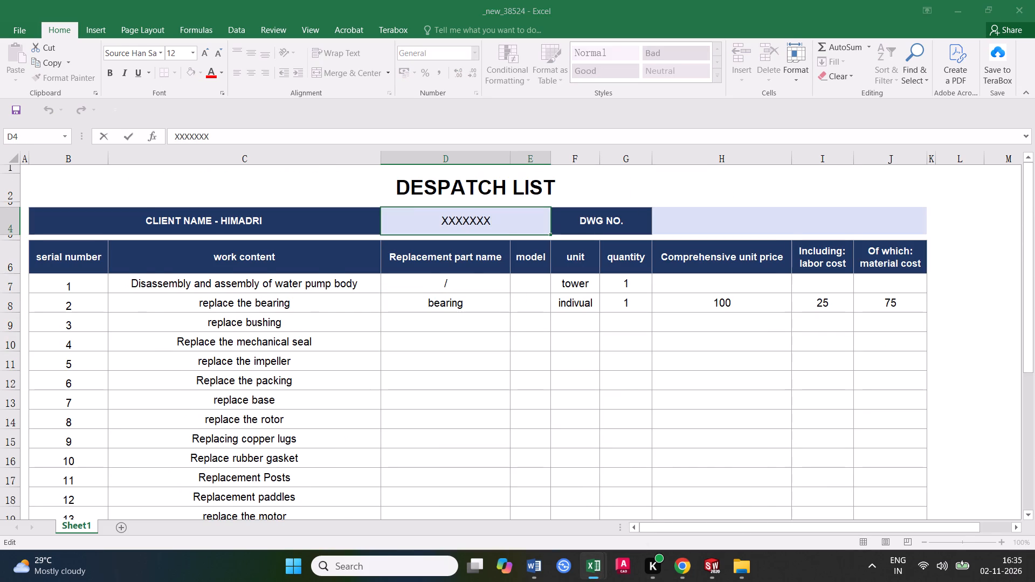
{"action": "scroll", "coordinate": [377, 417], "scroll_direction": "up", "scroll_amount": 15}
{"action": "scroll", "coordinate": [314, 396], "scroll_direction": "up", "scroll_amount": 5}
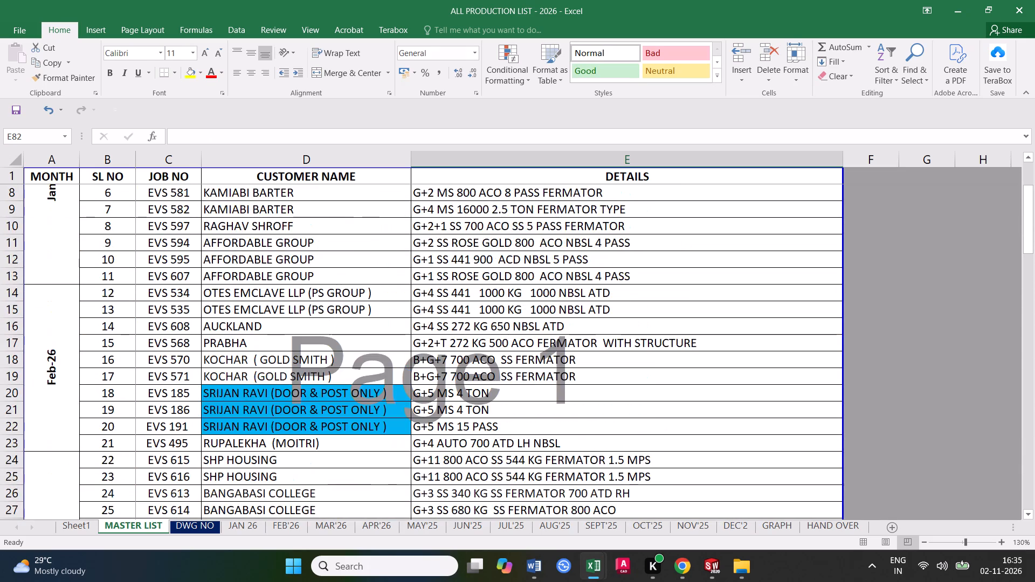
{"action": "scroll", "coordinate": [318, 386], "scroll_direction": "up", "scroll_amount": 8}
{"action": "scroll", "coordinate": [259, 322], "scroll_direction": "up", "scroll_amount": 1}
{"action": "scroll", "coordinate": [259, 322], "scroll_direction": "down", "scroll_amount": 2}
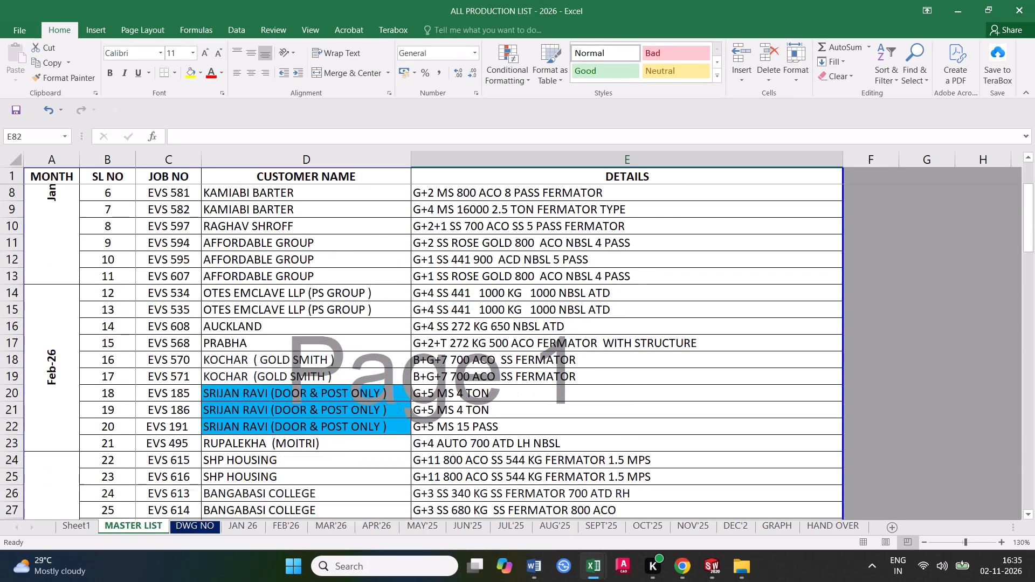
{"action": "scroll", "coordinate": [259, 322], "scroll_direction": "down", "scroll_amount": 7}
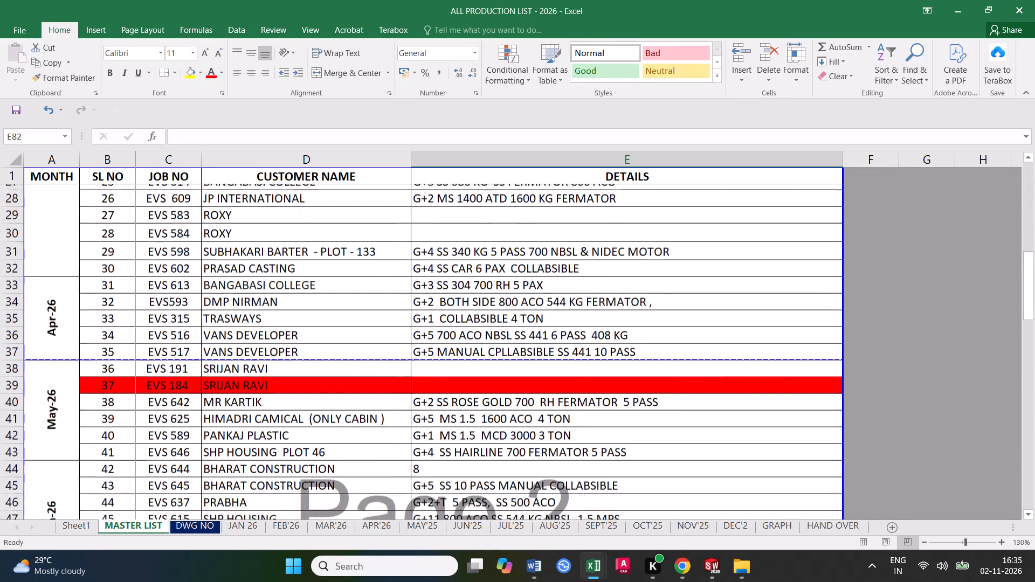
{"action": "scroll", "coordinate": [259, 322], "scroll_direction": "down", "scroll_amount": 12}
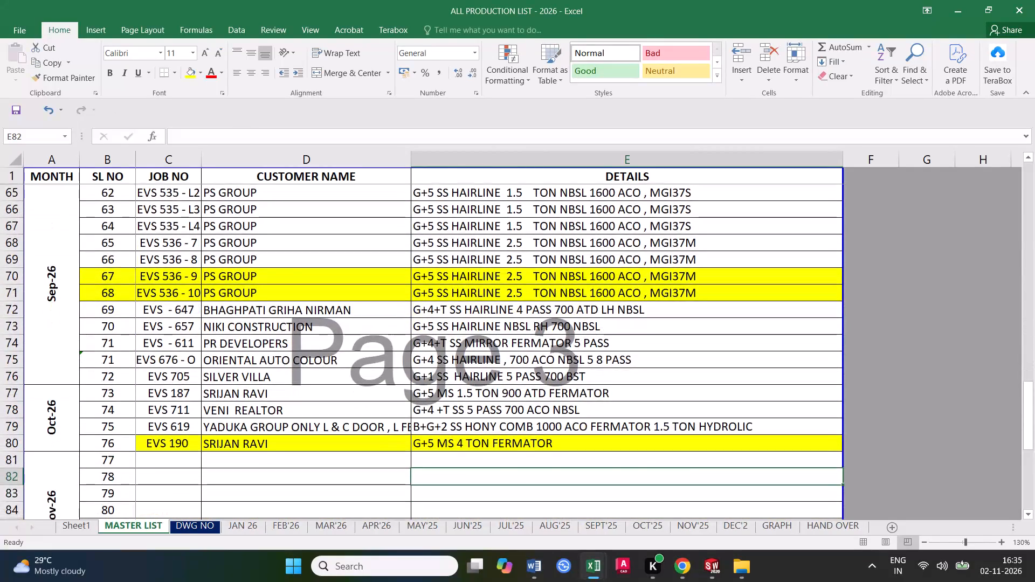
{"action": "scroll", "coordinate": [240, 447], "scroll_direction": "up", "scroll_amount": 13}
{"action": "scroll", "coordinate": [248, 363], "scroll_direction": "up", "scroll_amount": 8}
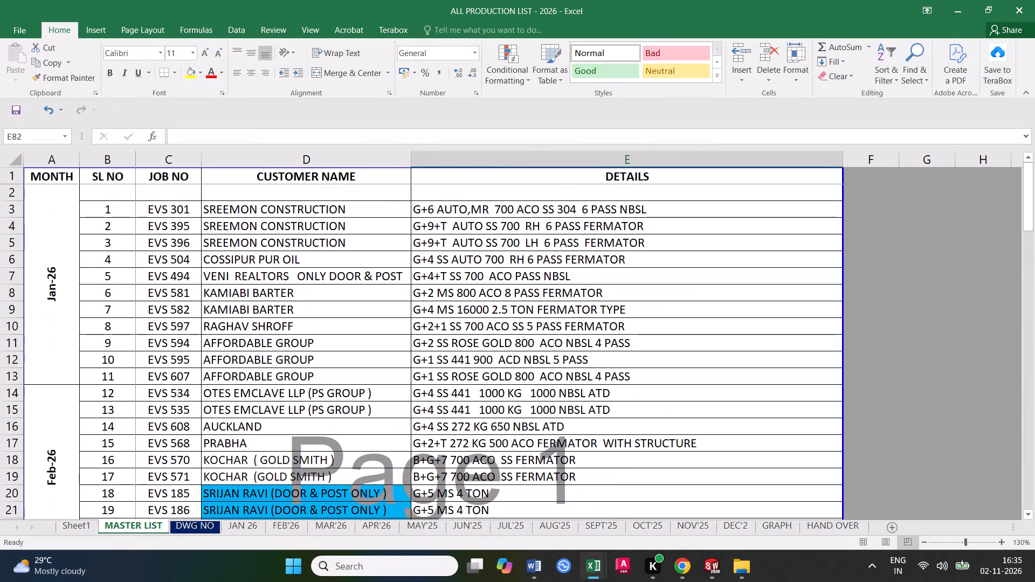
{"action": "scroll", "coordinate": [248, 363], "scroll_direction": "up", "scroll_amount": 4}
{"action": "left_click", "coordinate": [248, 297]}
{"action": "scroll", "coordinate": [246, 318], "scroll_direction": "down", "scroll_amount": 1}
{"action": "scroll", "coordinate": [249, 344], "scroll_direction": "up", "scroll_amount": 4}
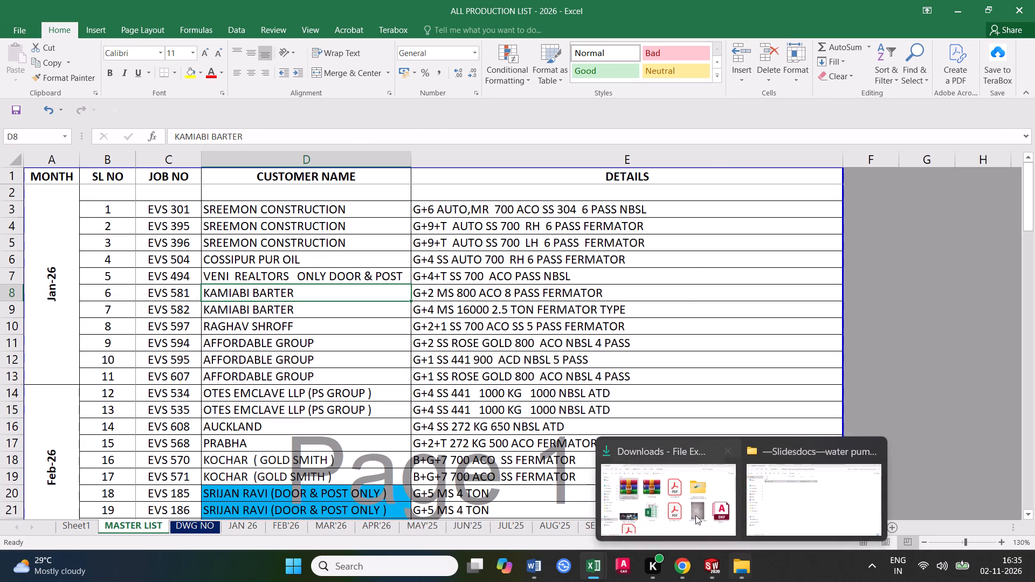
Search Local Disk (D:) in File Explorer for "HIM" to look up the Himadri drawing number.
{"action": "left_click", "coordinate": [694, 514]}
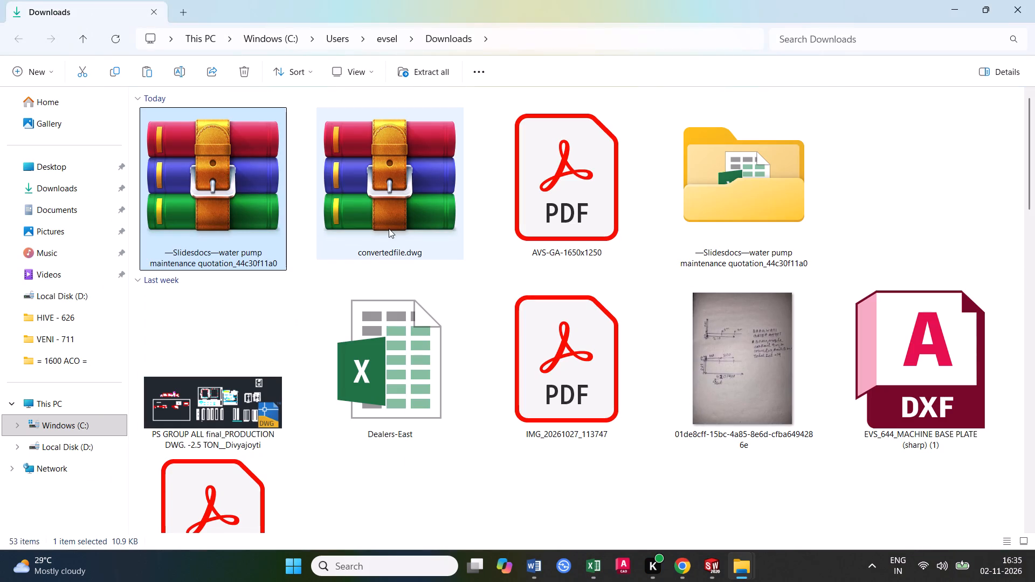
{"action": "left_click", "coordinate": [70, 442]}
{"action": "left_click", "coordinate": [777, 48]}
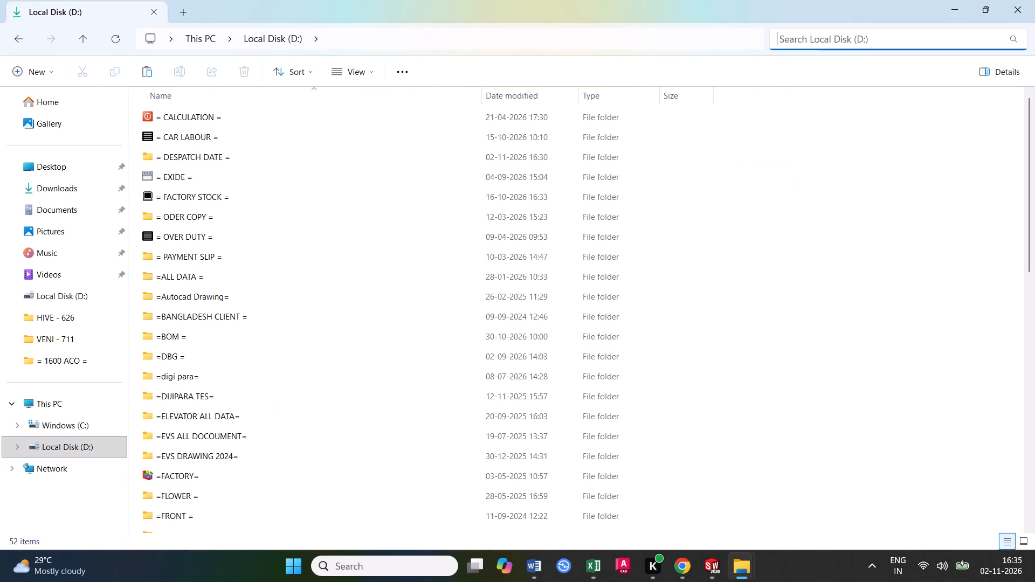
{"action": "type", "text": "HIM"}
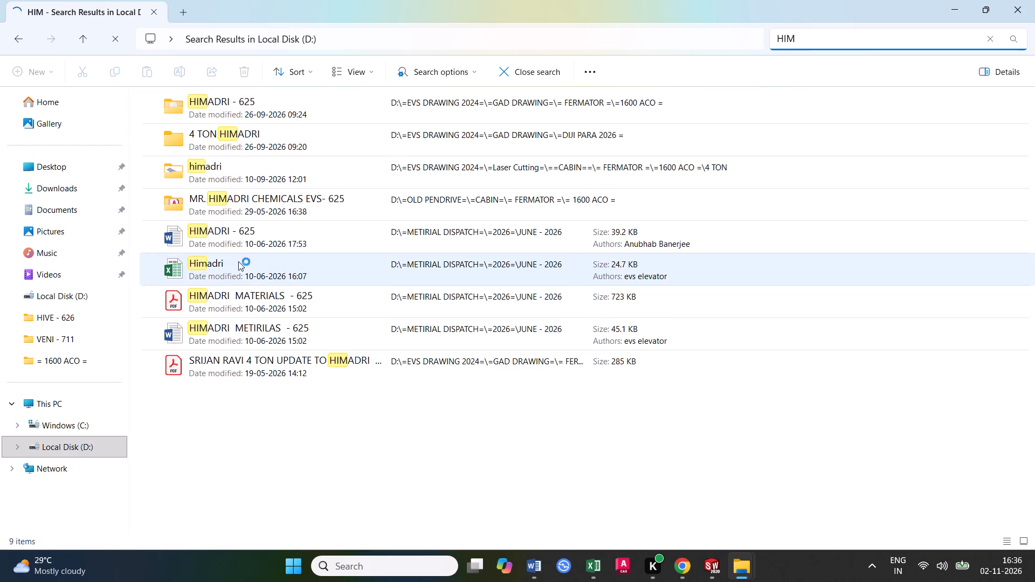
{"action": "left_click", "coordinate": [955, 8]}
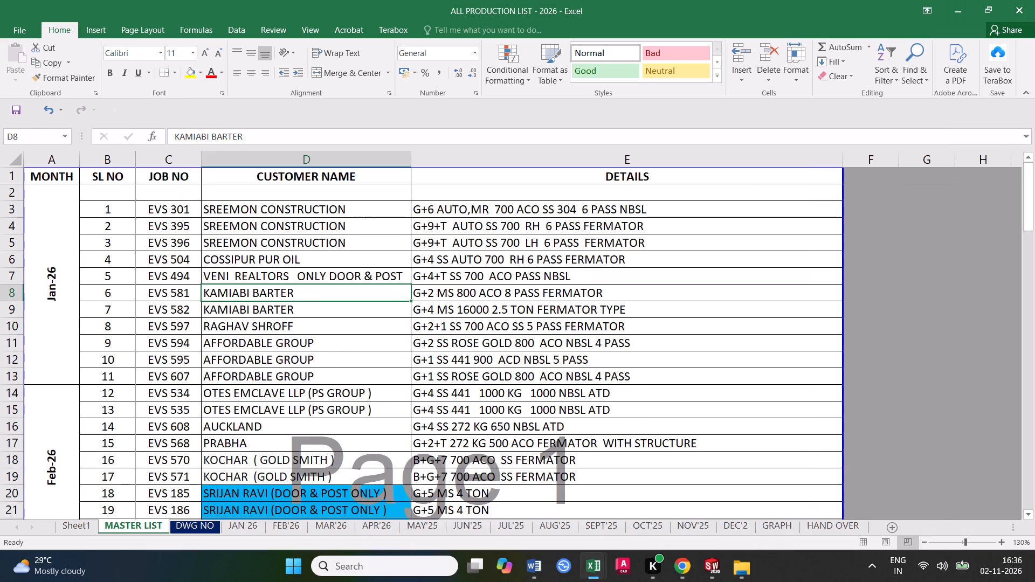
Back in the despatch list workbook, extend the DWG NO. label in row 4 to read "DWG NO. - 625".
{"action": "left_click", "coordinate": [653, 509]}
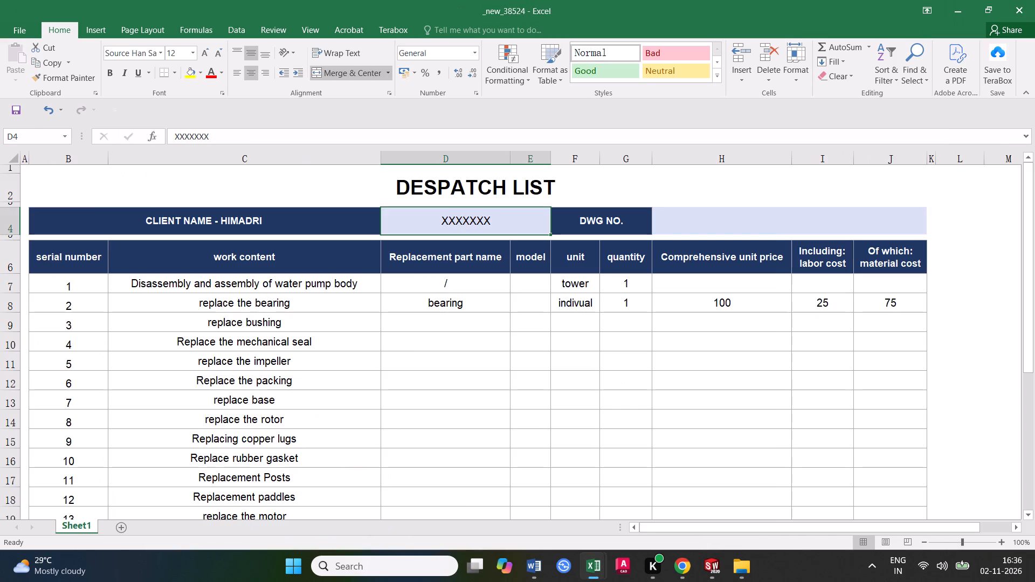
{"action": "double_click", "coordinate": [666, 224]}
{"action": "double_click", "coordinate": [636, 227]}
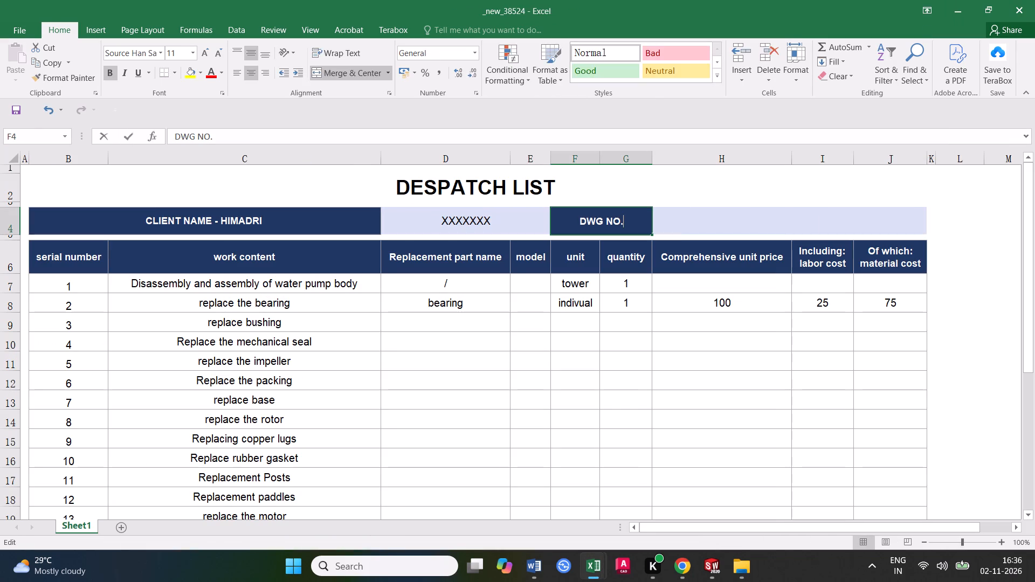
{"action": "key", "text": "space"}
{"action": "type", "text": "625"}
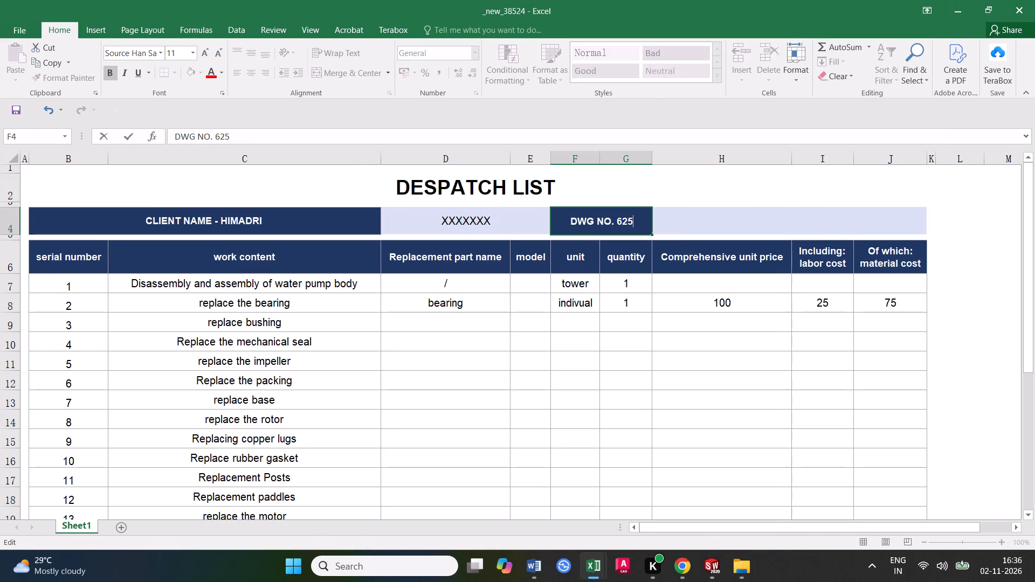
{"action": "left_click", "coordinate": [615, 217]}
{"action": "type", "text": "-"}
{"action": "key", "text": "space"}
{"action": "left_click", "coordinate": [613, 221]}
{"action": "key", "text": "space"}
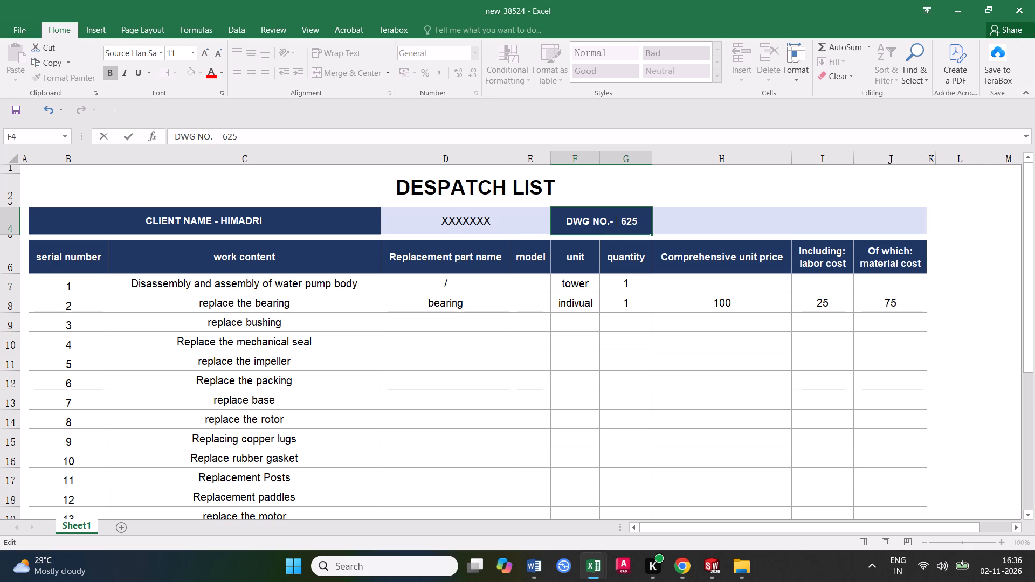
{"action": "left_click", "coordinate": [610, 223]}
{"action": "key", "text": "space"}
{"action": "left_click", "coordinate": [608, 272]}
{"action": "left_click", "coordinate": [490, 374]}
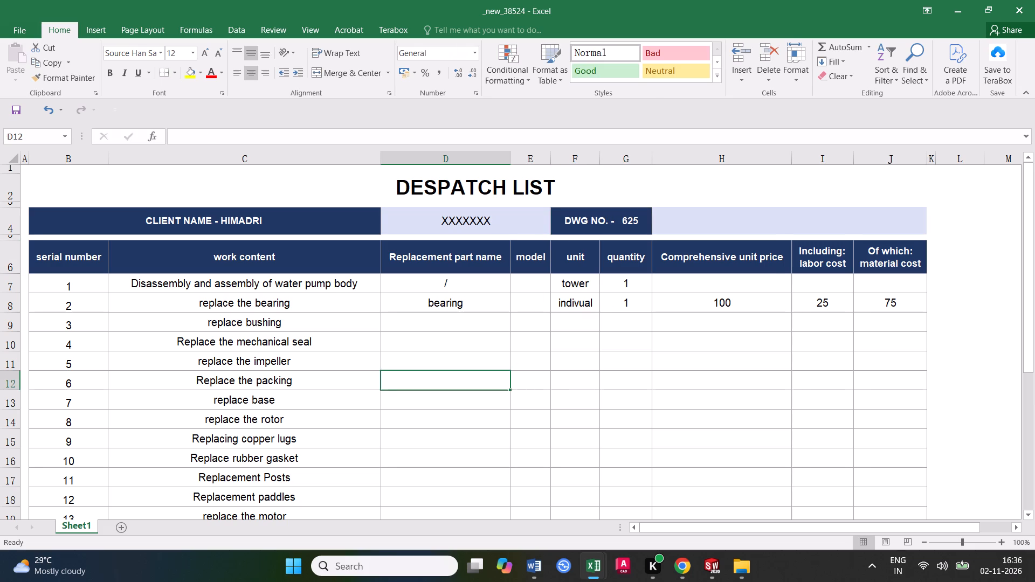
Clear the XXXXXXX placeholder in the field beside the "CLIENT NAME - HIMADRI" label in row 4.
{"action": "double_click", "coordinate": [465, 223]}
{"action": "left_click_drag", "start_coordinate": [501, 221], "coordinate": [406, 220]}
{"action": "key", "text": "BackSpace"}
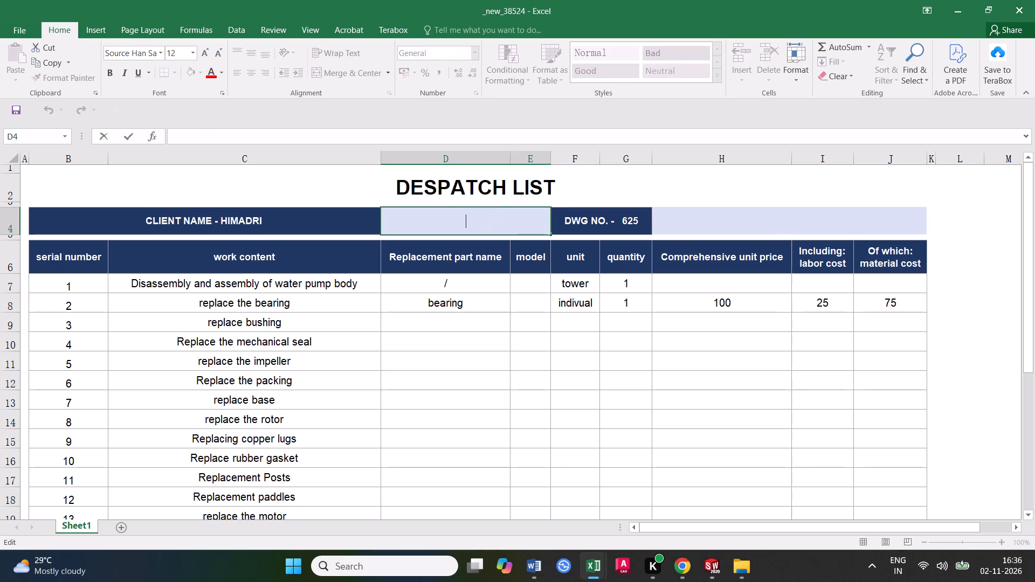
{"action": "scroll", "coordinate": [508, 379], "scroll_direction": "up", "scroll_amount": 3}
{"action": "left_click", "coordinate": [492, 350]}
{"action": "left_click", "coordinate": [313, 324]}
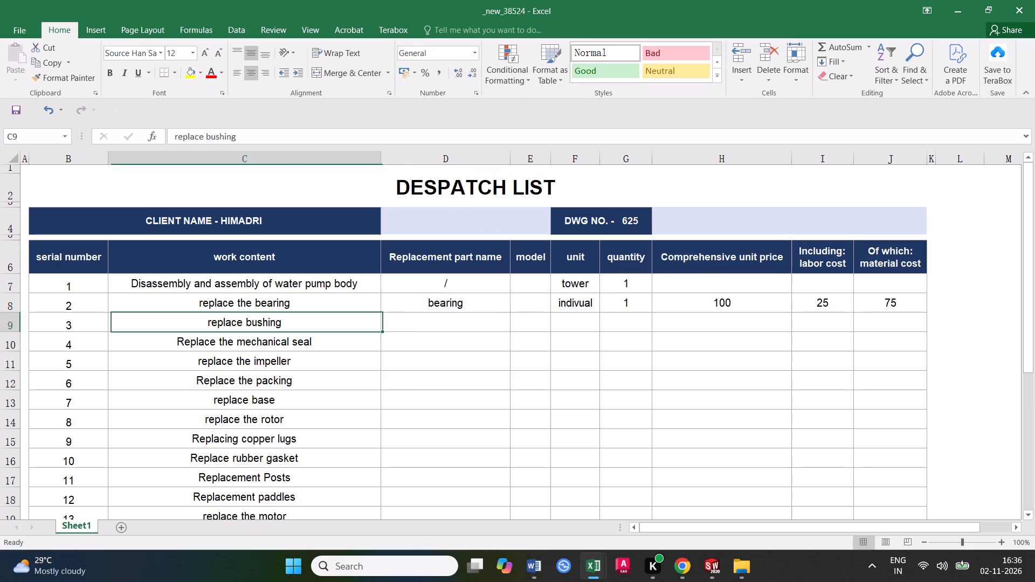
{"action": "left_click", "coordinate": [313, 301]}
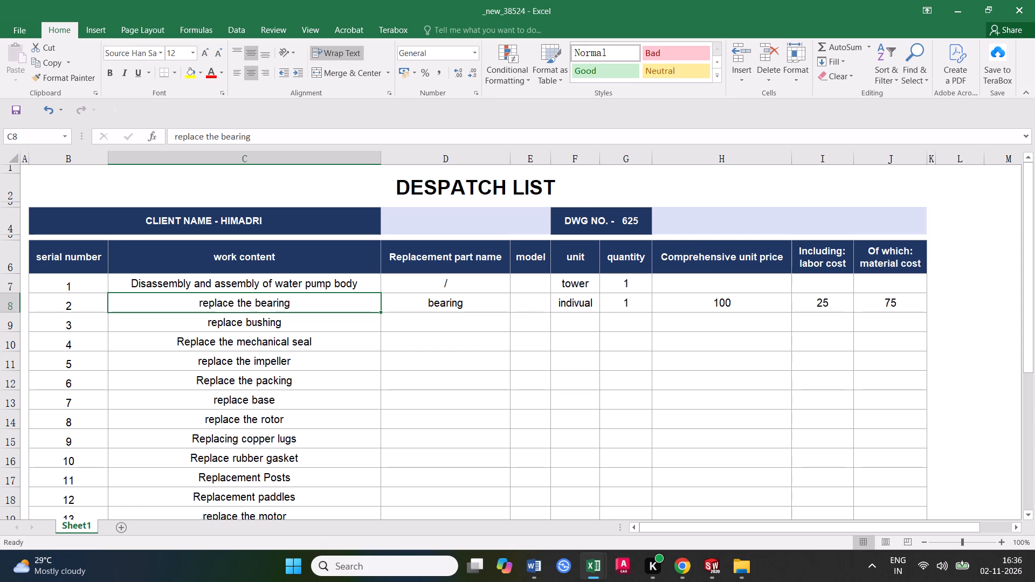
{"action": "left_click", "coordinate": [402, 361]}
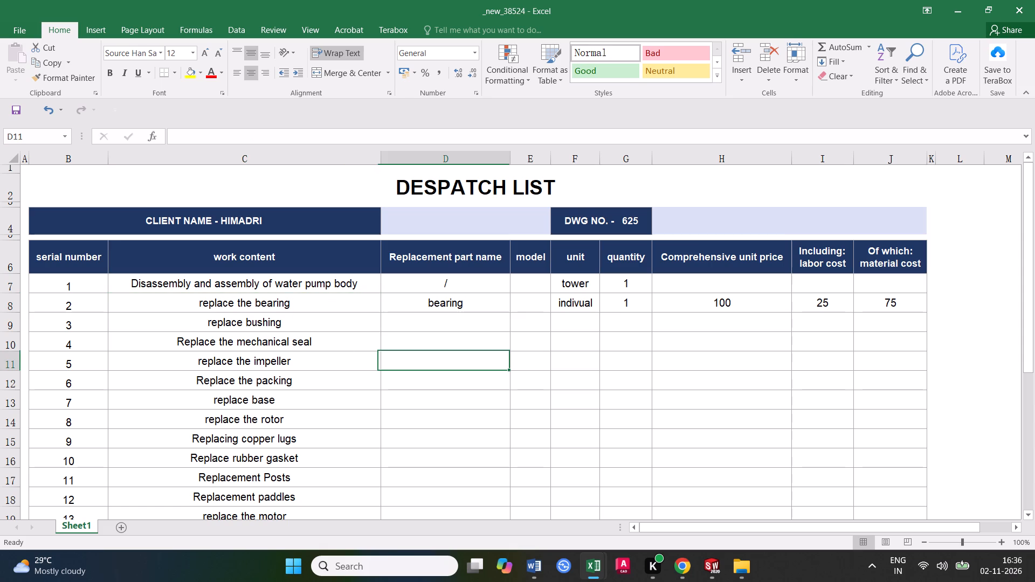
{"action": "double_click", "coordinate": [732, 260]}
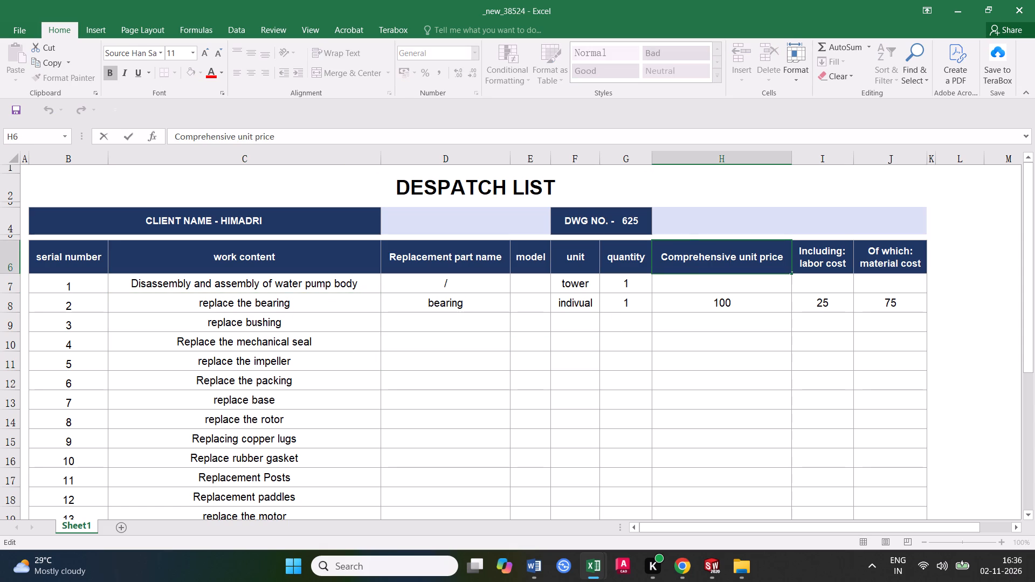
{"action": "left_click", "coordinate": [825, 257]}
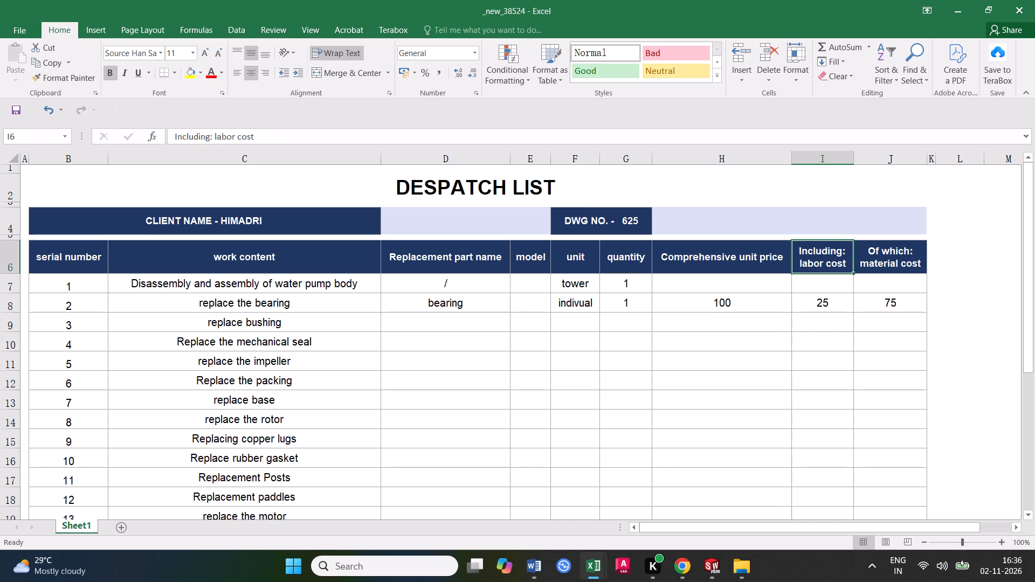
Replace the "Including: labor cost" column header in row 6 with "CAR NO".
{"action": "left_click", "coordinate": [835, 301]}
{"action": "left_click", "coordinate": [826, 258]}
{"action": "type", "text": "CAR NO"}
{"action": "key", "text": "space"}
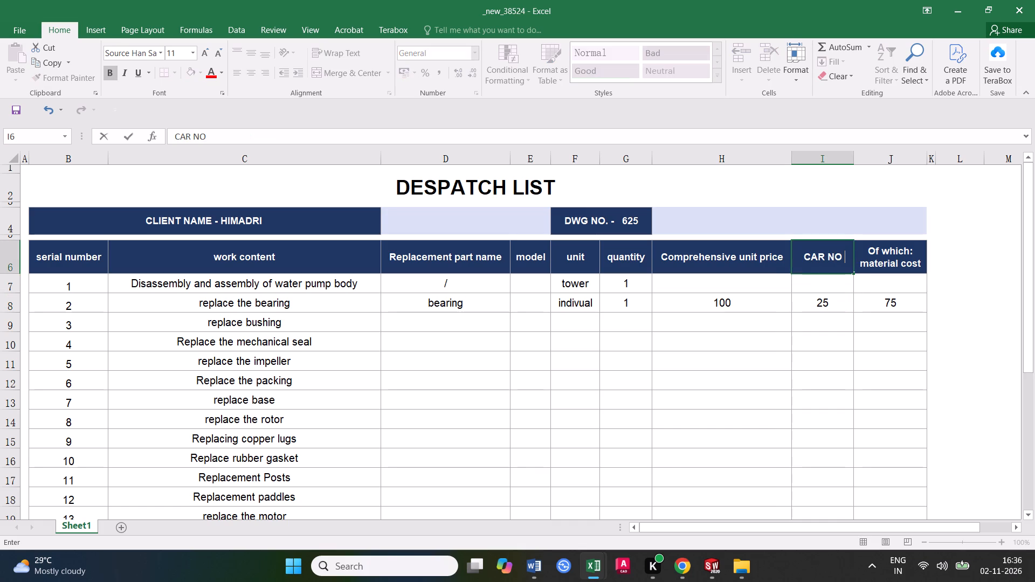
{"action": "left_click", "coordinate": [803, 338]}
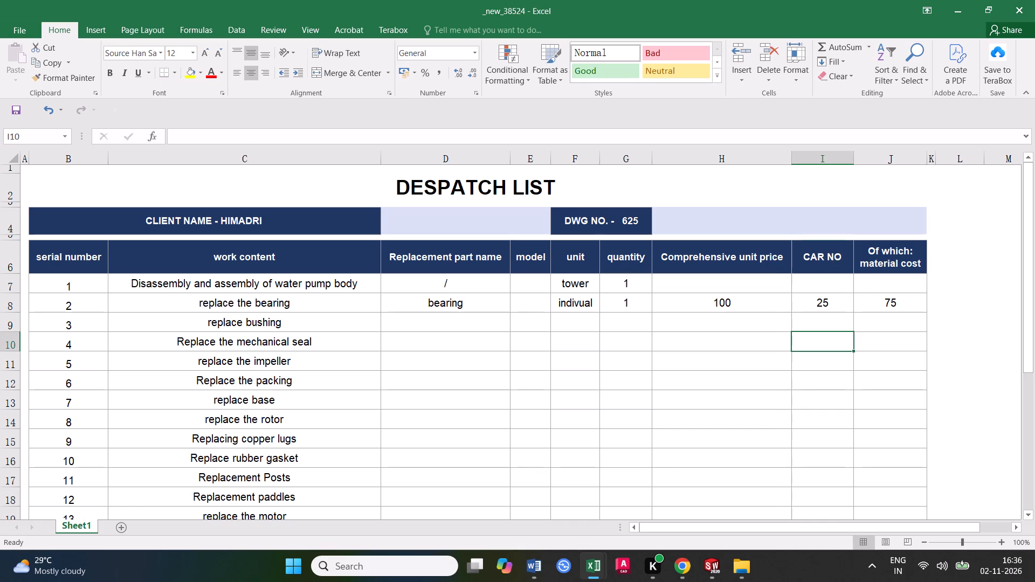
Clear the "Of which: material cost" and "Comprehensive unit price" column headers in row 6.
{"action": "left_click", "coordinate": [877, 261]}
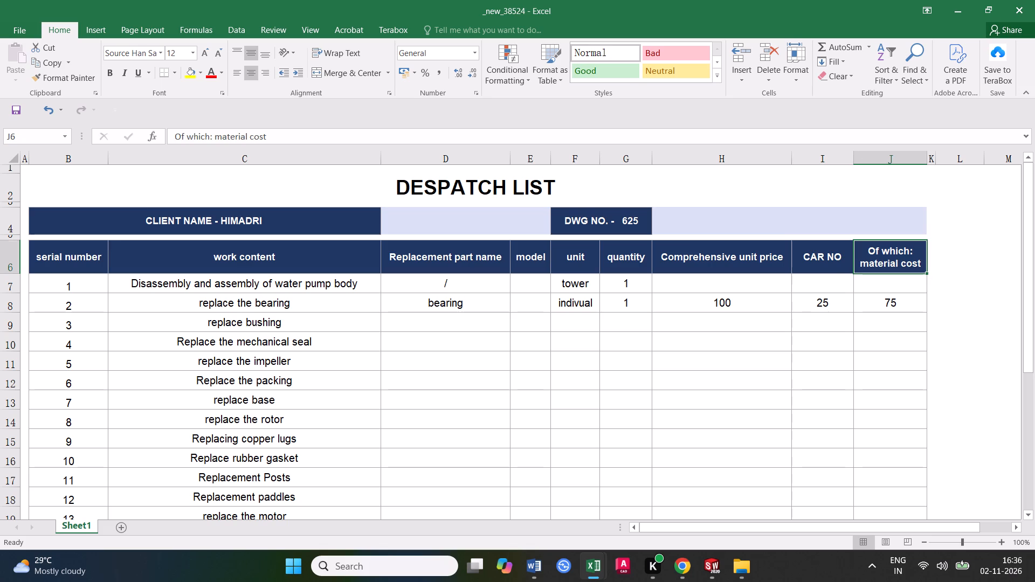
{"action": "left_click", "coordinate": [898, 304]}
{"action": "double_click", "coordinate": [883, 260]}
{"action": "left_click_drag", "start_coordinate": [868, 251], "coordinate": [920, 270]}
{"action": "key", "text": "BackSpace"}
{"action": "left_click", "coordinate": [837, 371]}
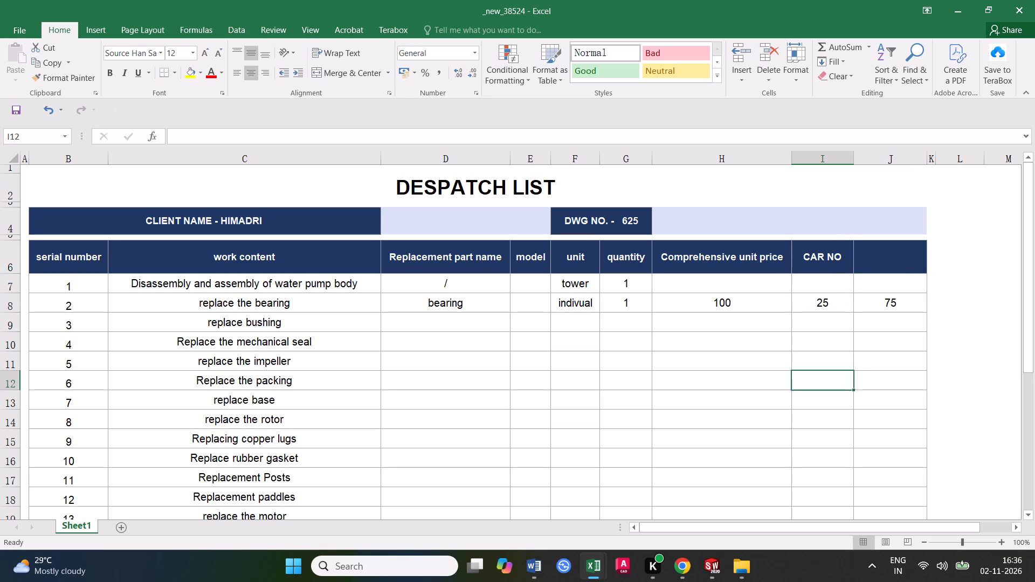
{"action": "left_click", "coordinate": [746, 258]}
{"action": "key", "text": "BackSpace"}
{"action": "left_click", "coordinate": [753, 328]}
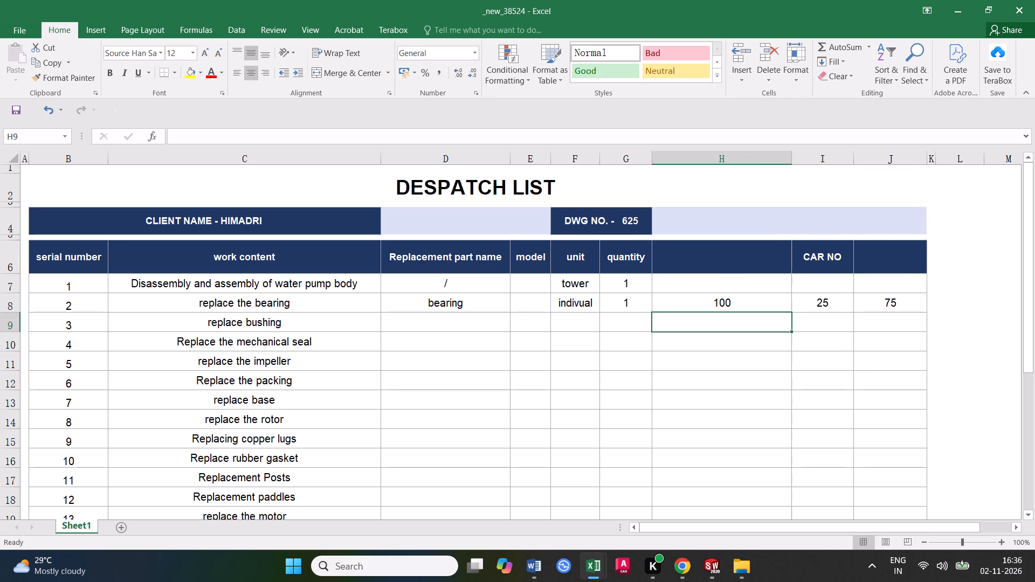
Clear the sample entries "tower" and "indivual" from the unit column in rows 7 and 8.
{"action": "left_click", "coordinate": [453, 287]}
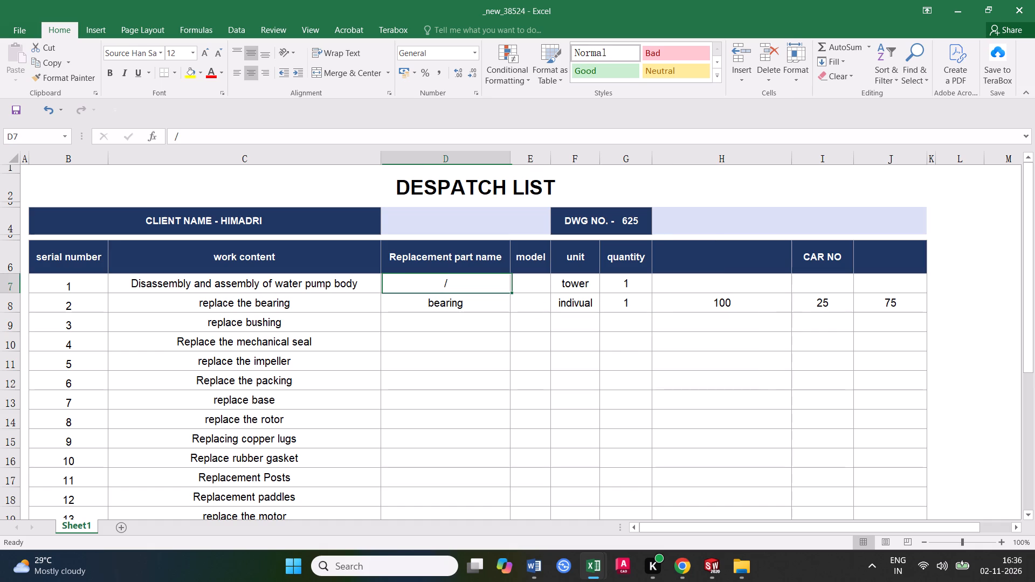
{"action": "left_click", "coordinate": [305, 285]}
{"action": "scroll", "coordinate": [342, 314], "scroll_direction": "down", "scroll_amount": 4}
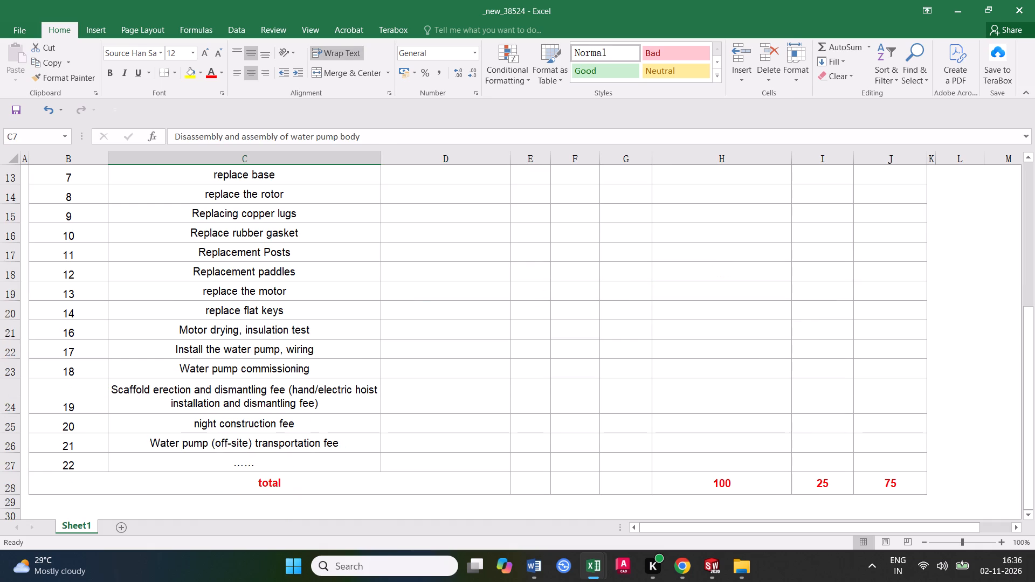
{"action": "scroll", "coordinate": [409, 346], "scroll_direction": "up", "scroll_amount": 6}
{"action": "left_click", "coordinate": [562, 330]}
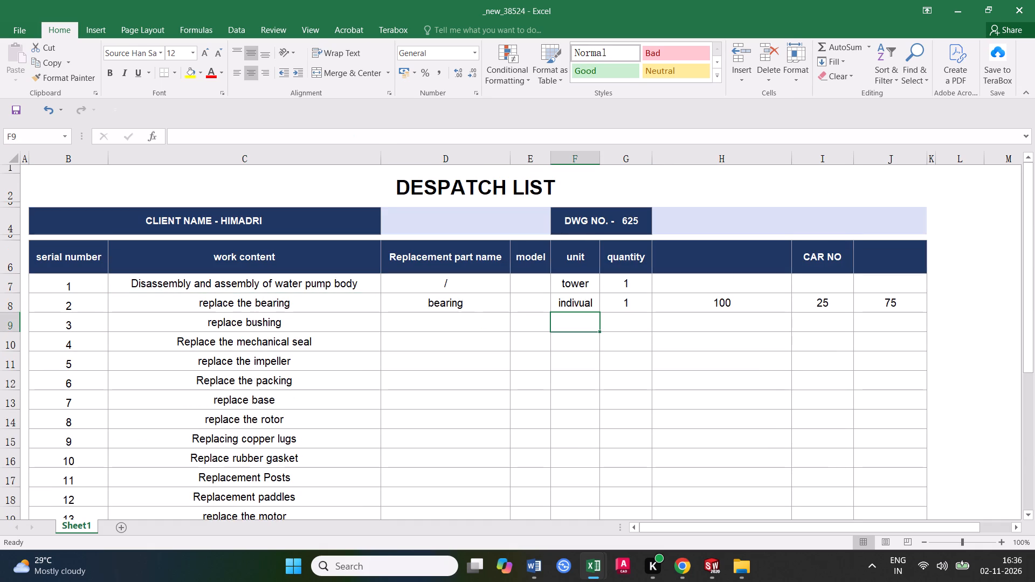
{"action": "left_click", "coordinate": [579, 289]}
{"action": "key", "text": "BackSpace"}
{"action": "left_click", "coordinate": [583, 304]}
{"action": "key", "text": "BackSpace"}
{"action": "left_click", "coordinate": [583, 336]}
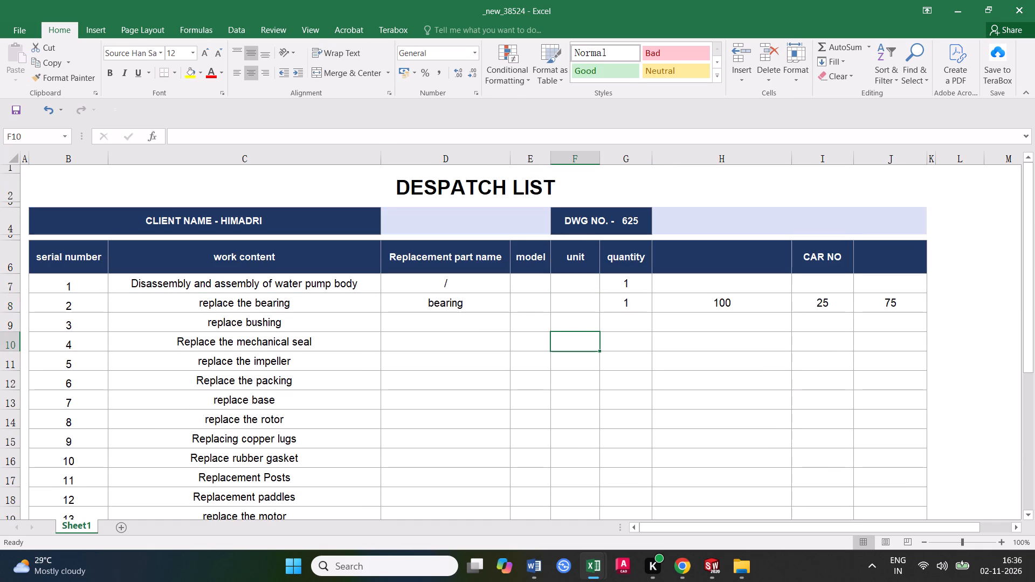
Clear the sample 100 from column H and the "bearing" and "/" entries from the Replacement part name column.
{"action": "left_click", "coordinate": [714, 312]}
{"action": "key", "text": "BackSpace"}
{"action": "left_click", "coordinate": [708, 342]}
{"action": "left_click", "coordinate": [466, 296]}
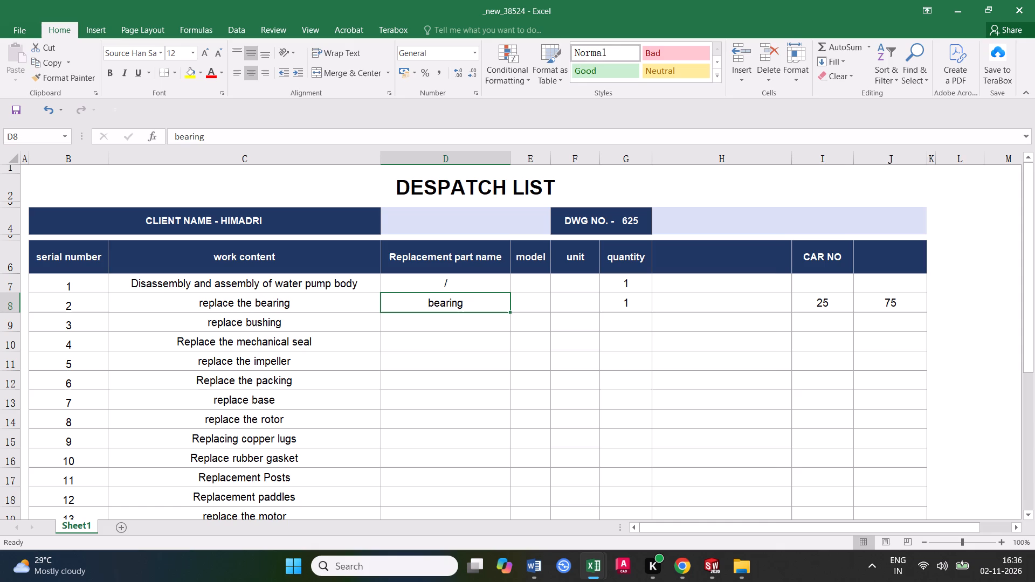
{"action": "key", "text": "BackSpace"}
{"action": "left_click", "coordinate": [460, 337]}
{"action": "left_click", "coordinate": [315, 284]}
{"action": "left_click", "coordinate": [335, 316]}
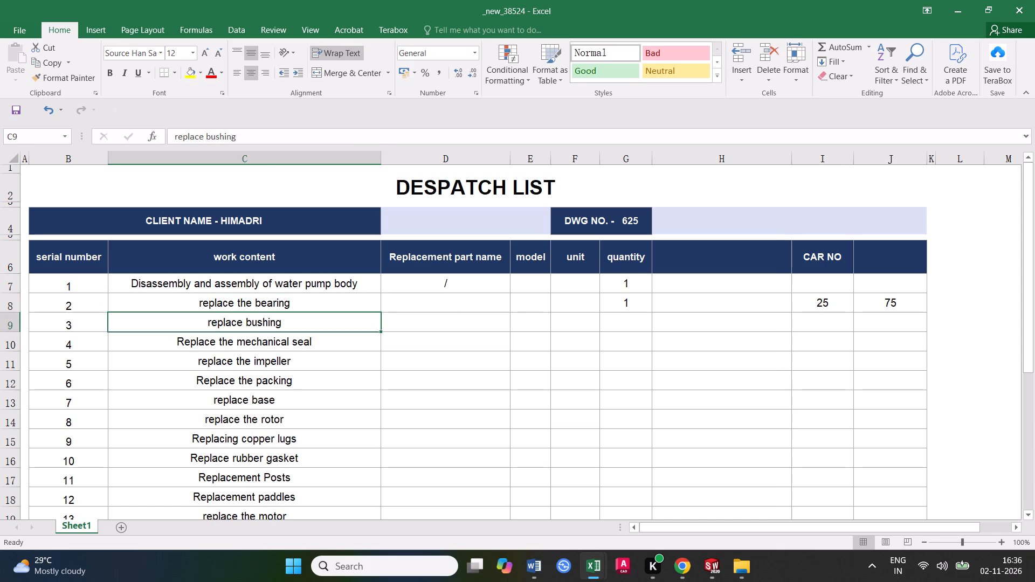
{"action": "left_click", "coordinate": [462, 287]}
{"action": "key", "text": "BackSpace"}
{"action": "left_click", "coordinate": [455, 316]}
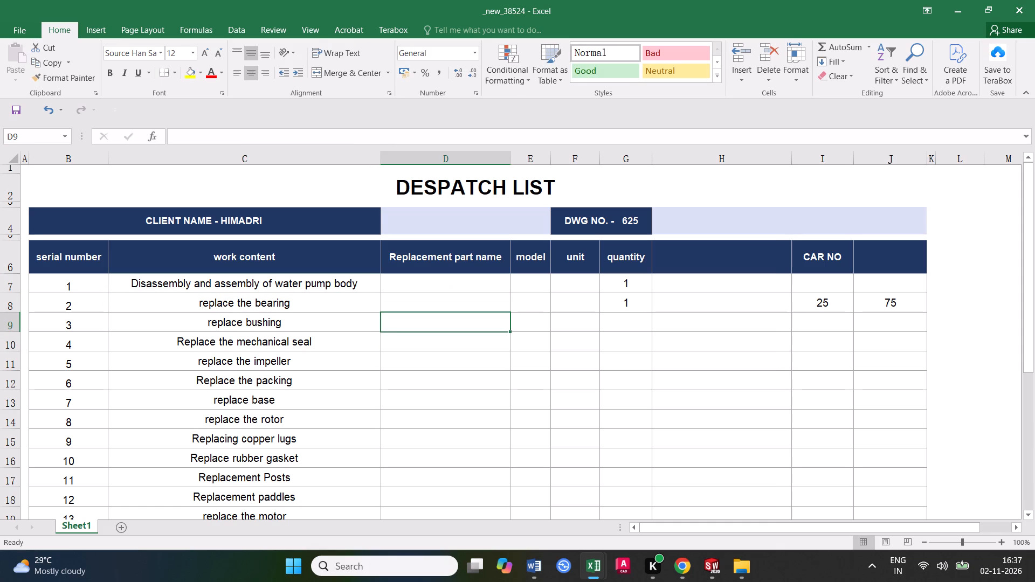
Empty the work content column from row 7 through row 26 by clearing C7 and filling the blank cell down.
{"action": "left_click", "coordinate": [636, 320]}
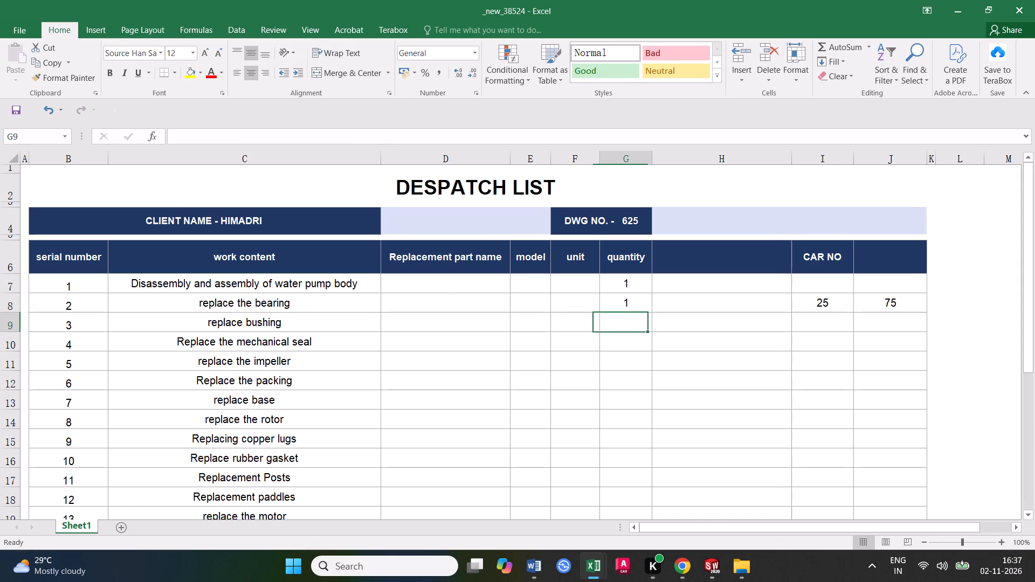
{"action": "double_click", "coordinate": [574, 283]}
{"action": "left_click", "coordinate": [764, 342]}
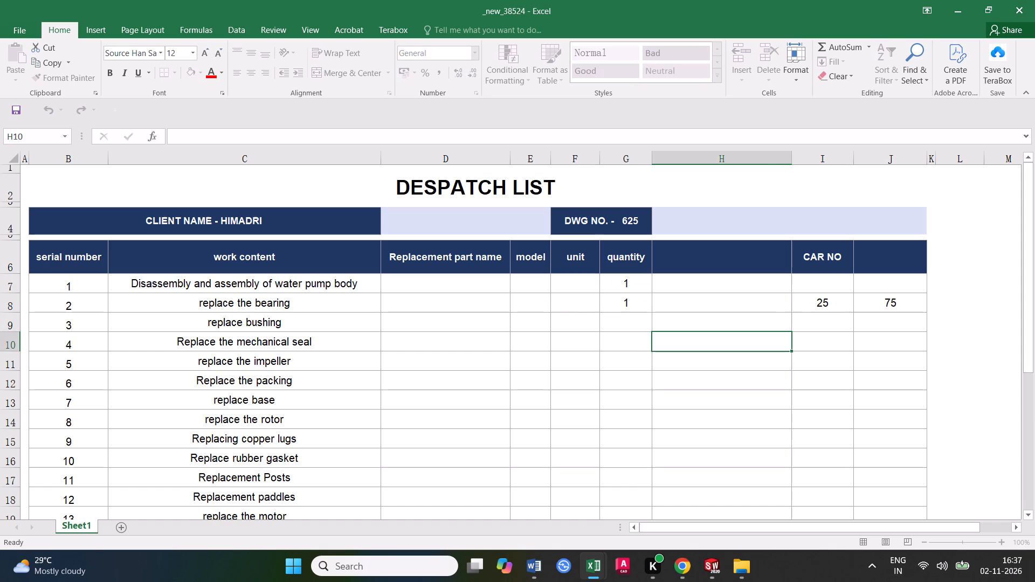
{"action": "left_click", "coordinate": [304, 285]}
{"action": "key", "text": "BackSpace"}
{"action": "left_click", "coordinate": [283, 299]}
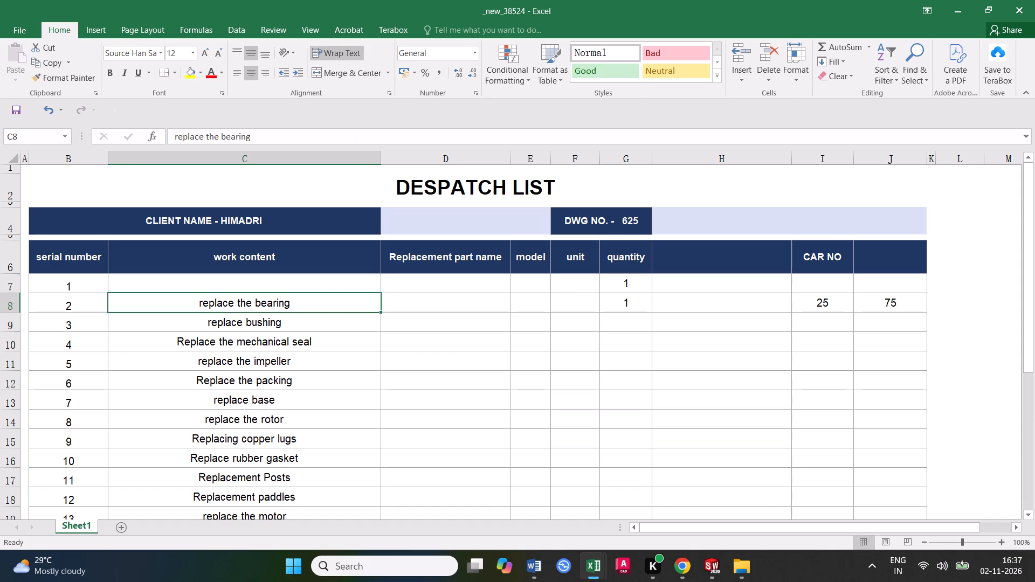
{"action": "left_click", "coordinate": [298, 281]}
{"action": "left_click_drag", "start_coordinate": [378, 293], "coordinate": [356, 466]}
{"action": "scroll", "coordinate": [355, 366], "scroll_direction": "down", "scroll_amount": 4}
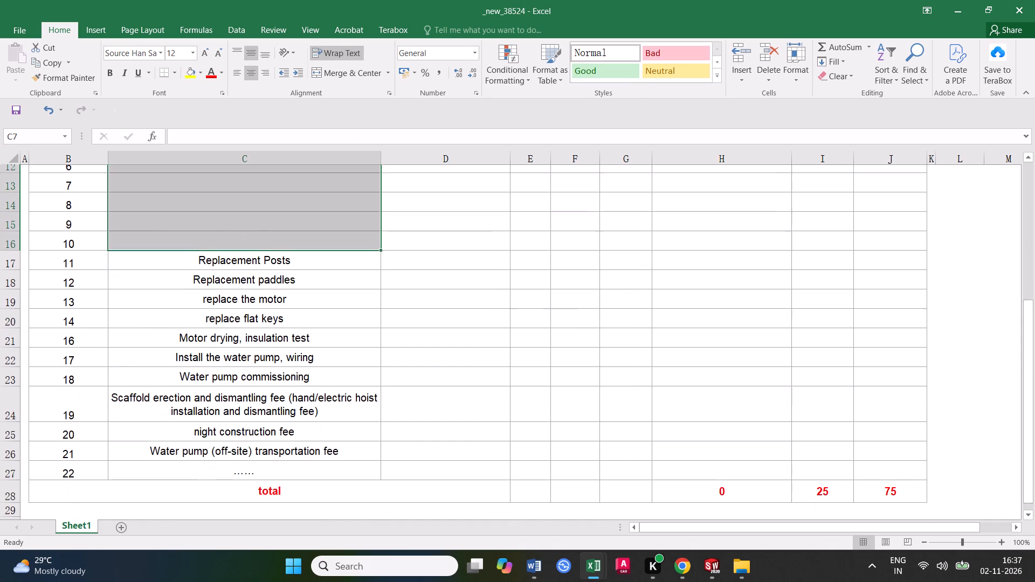
{"action": "left_click_drag", "start_coordinate": [379, 245], "coordinate": [355, 458]}
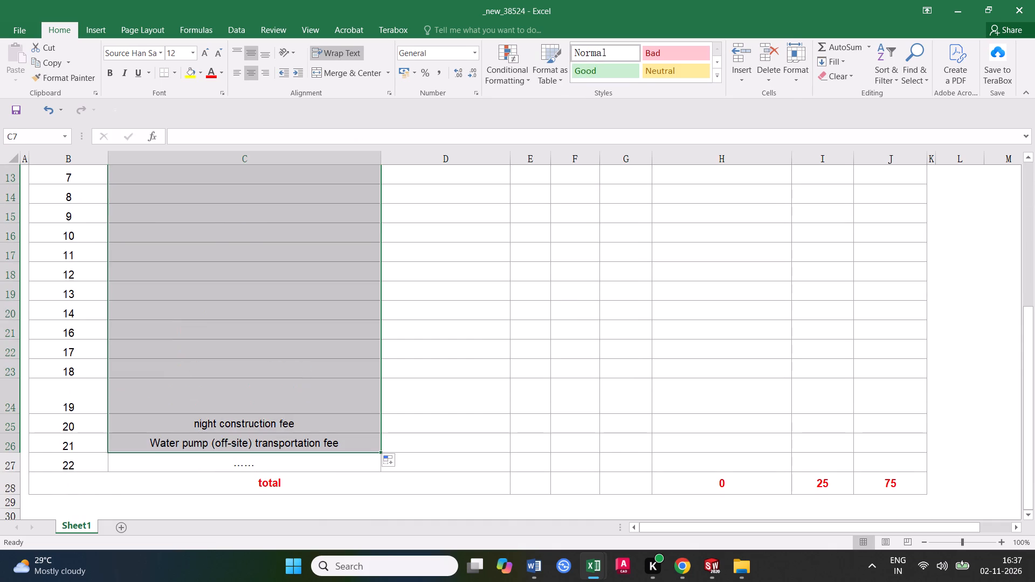
{"action": "left_click", "coordinate": [457, 406]}
{"action": "scroll", "coordinate": [458, 407], "scroll_direction": "up", "scroll_amount": 5}
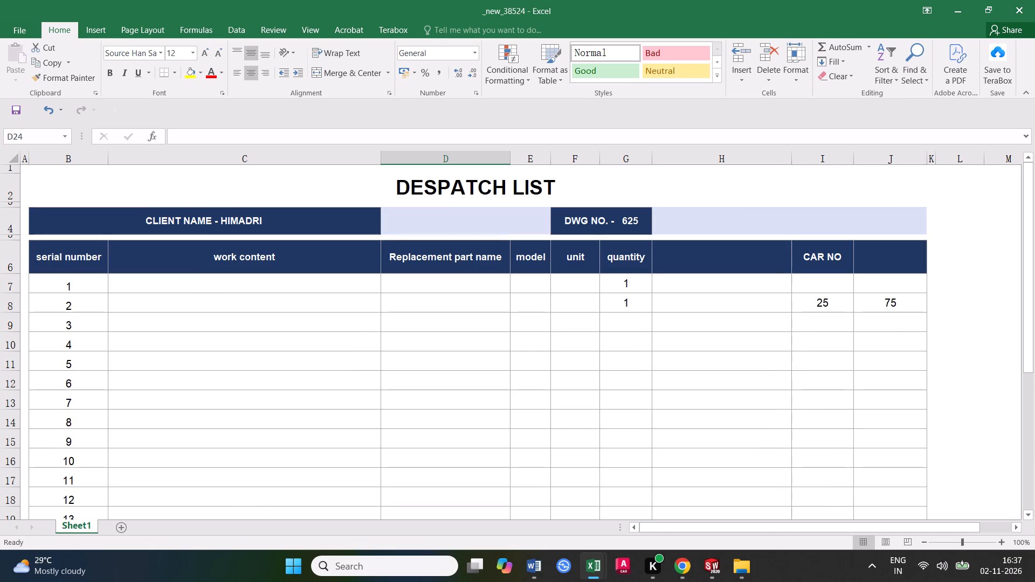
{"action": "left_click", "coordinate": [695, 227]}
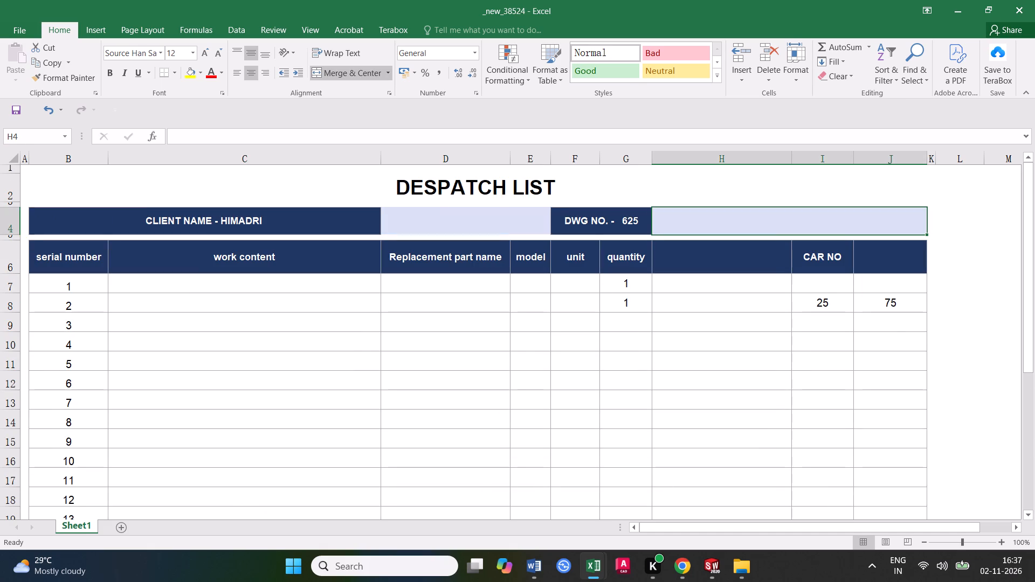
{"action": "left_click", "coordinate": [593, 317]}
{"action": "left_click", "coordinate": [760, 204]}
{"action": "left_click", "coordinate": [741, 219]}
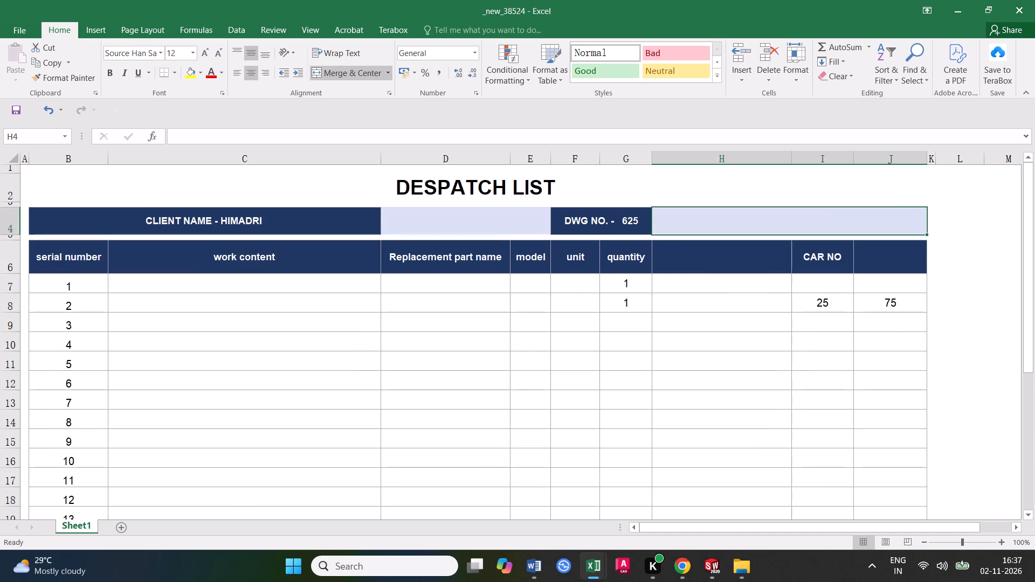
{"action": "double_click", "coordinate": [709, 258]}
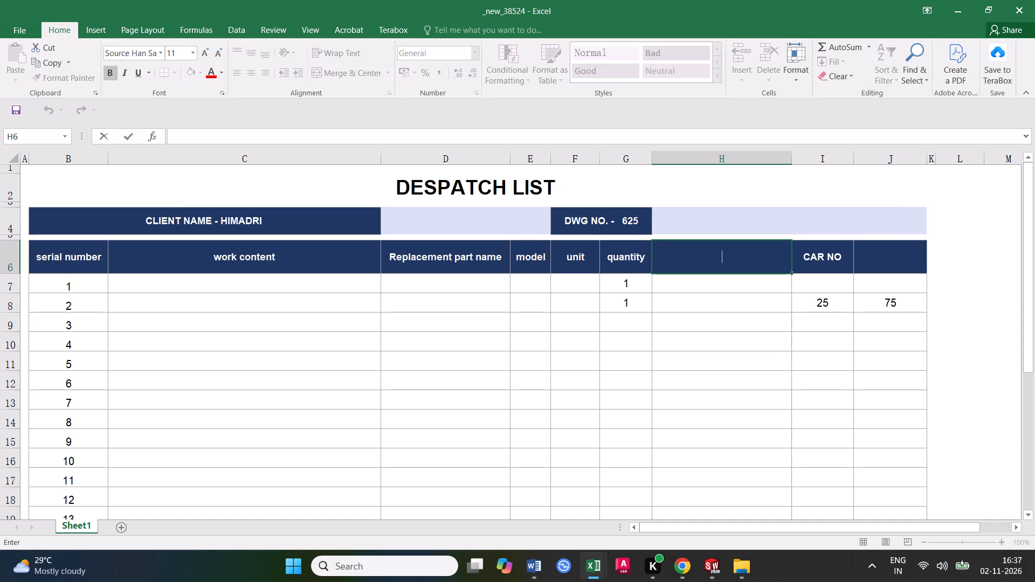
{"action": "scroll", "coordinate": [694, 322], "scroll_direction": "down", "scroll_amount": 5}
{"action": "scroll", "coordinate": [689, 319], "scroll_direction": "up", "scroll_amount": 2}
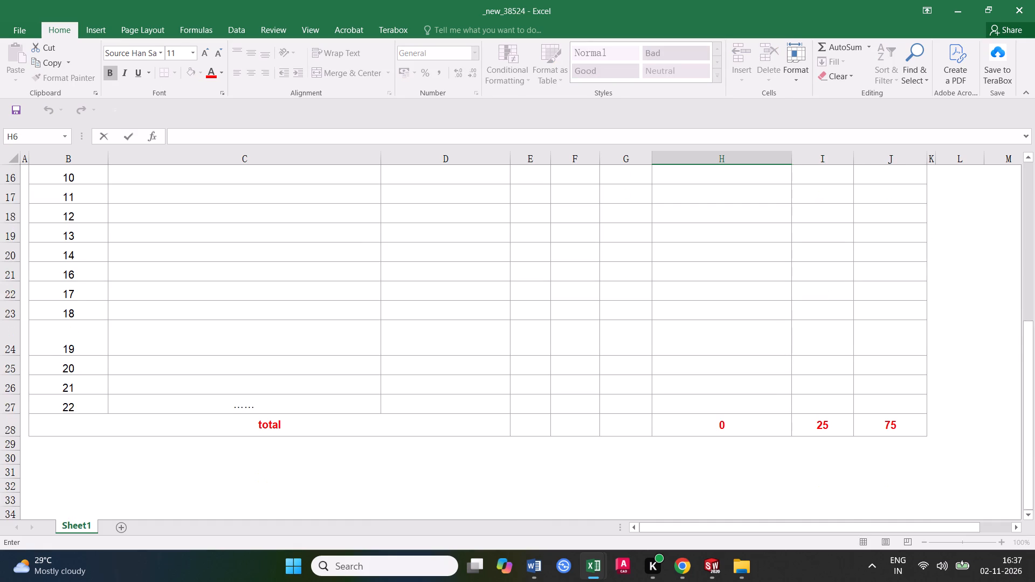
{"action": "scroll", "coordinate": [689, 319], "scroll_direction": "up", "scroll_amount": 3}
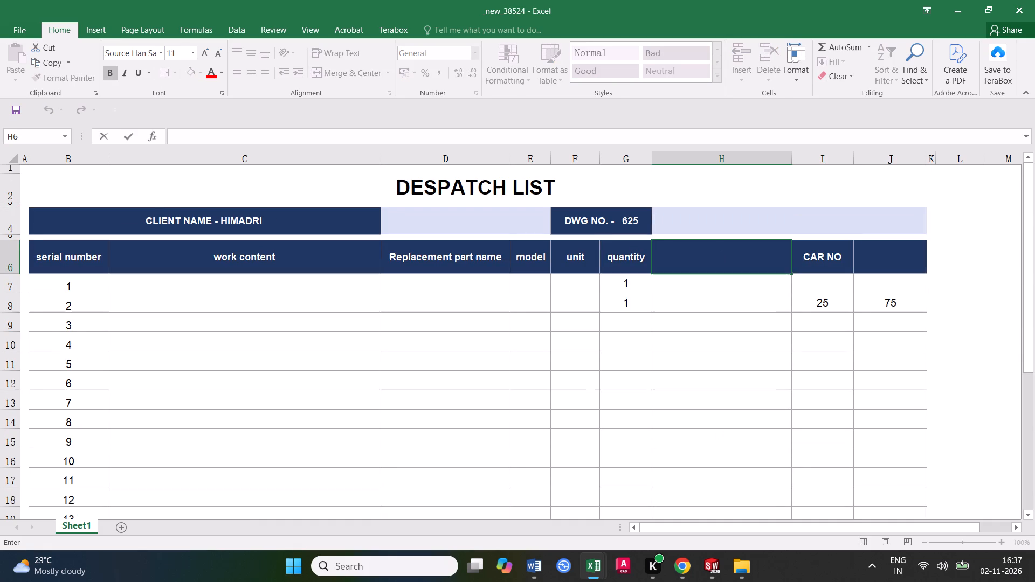
Enter "DATE" as the header of column J, beside CAR NO.
{"action": "double_click", "coordinate": [889, 265]}
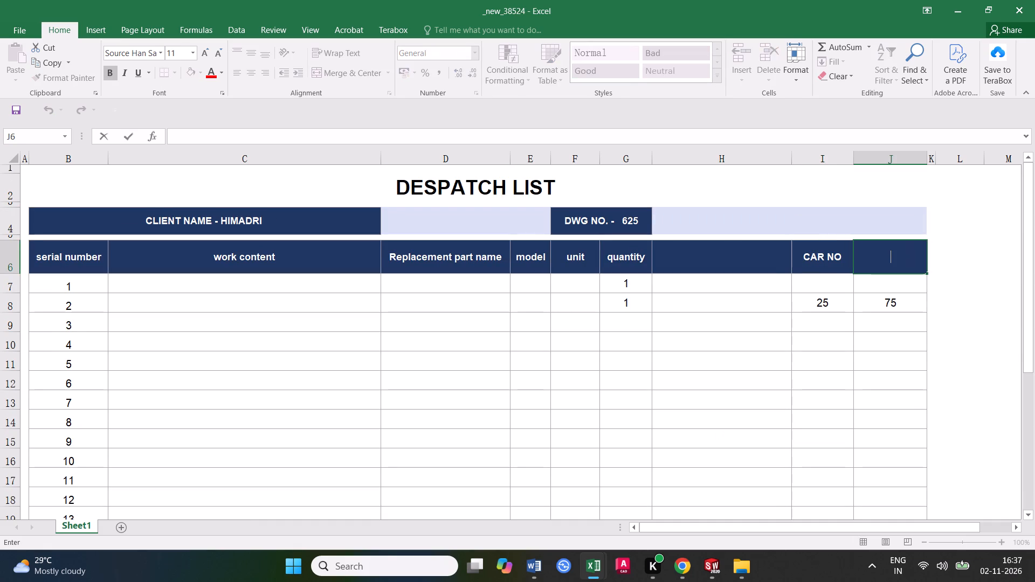
{"action": "type", "text": "DATE"}
{"action": "key", "text": "space"}
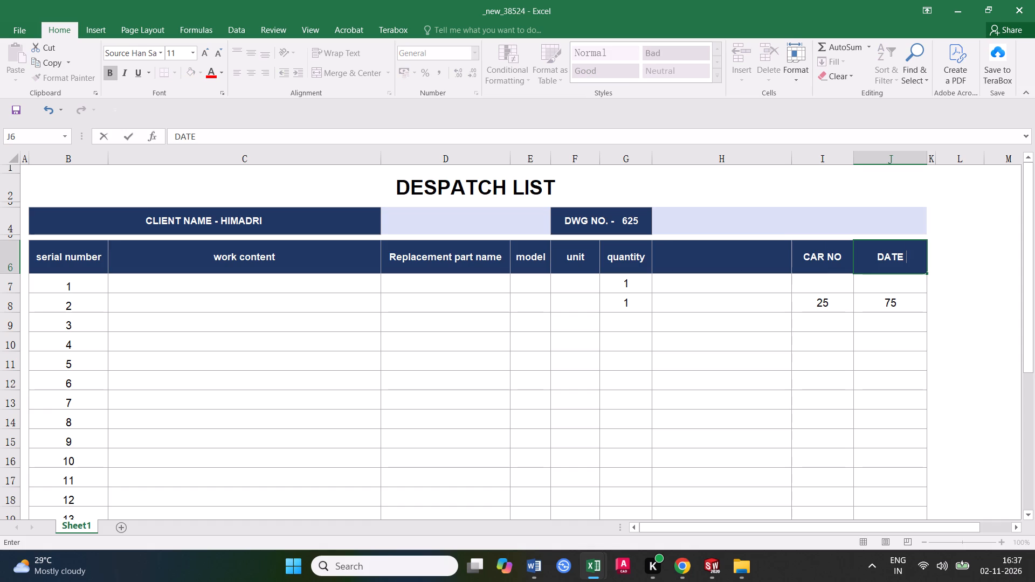
Enter the date 2.11.26 in the DATE column for serial number 1.
{"action": "left_click", "coordinate": [893, 287]}
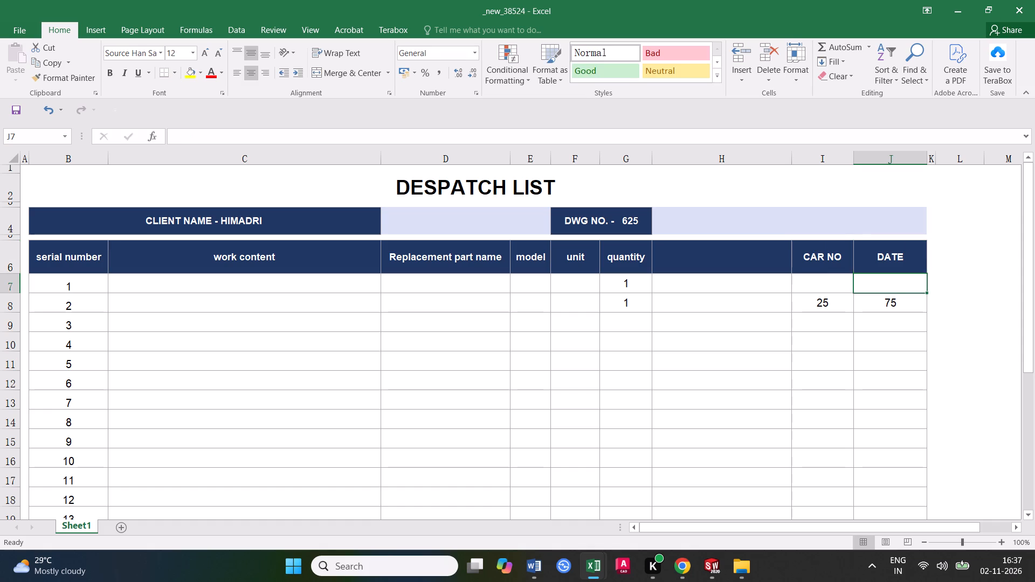
{"action": "type", "text": "02.1126"}
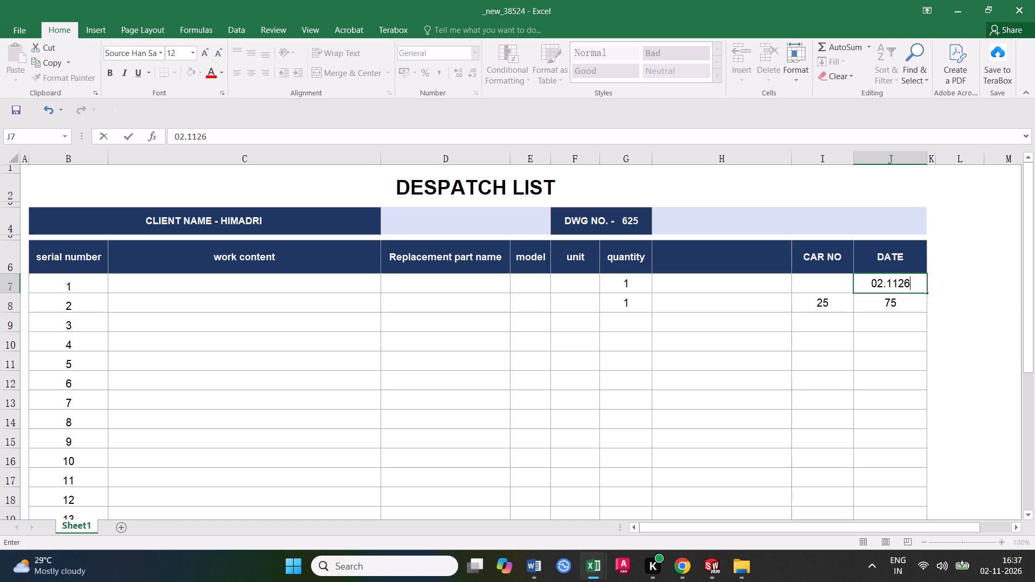
{"action": "left_click", "coordinate": [887, 325]}
{"action": "left_click", "coordinate": [895, 286]}
{"action": "double_click", "coordinate": [895, 286]}
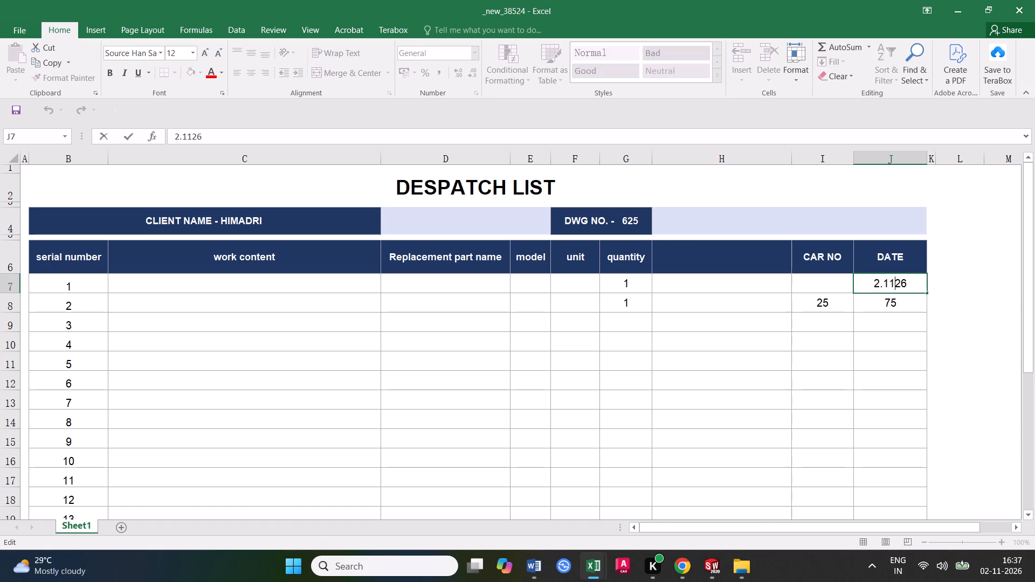
{"action": "key", "text": "period"}
{"action": "left_click", "coordinate": [898, 332]}
{"action": "left_click", "coordinate": [898, 282]}
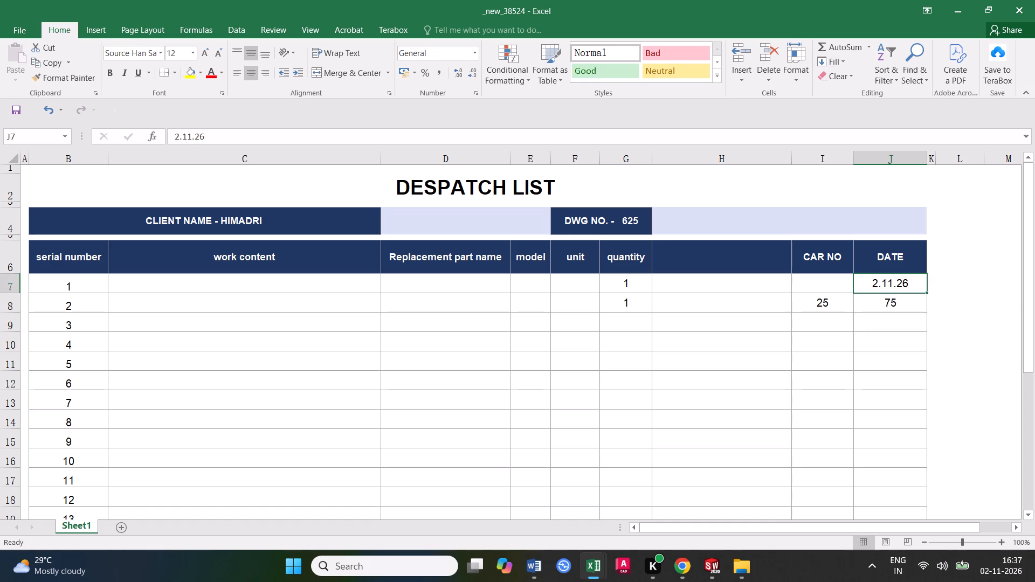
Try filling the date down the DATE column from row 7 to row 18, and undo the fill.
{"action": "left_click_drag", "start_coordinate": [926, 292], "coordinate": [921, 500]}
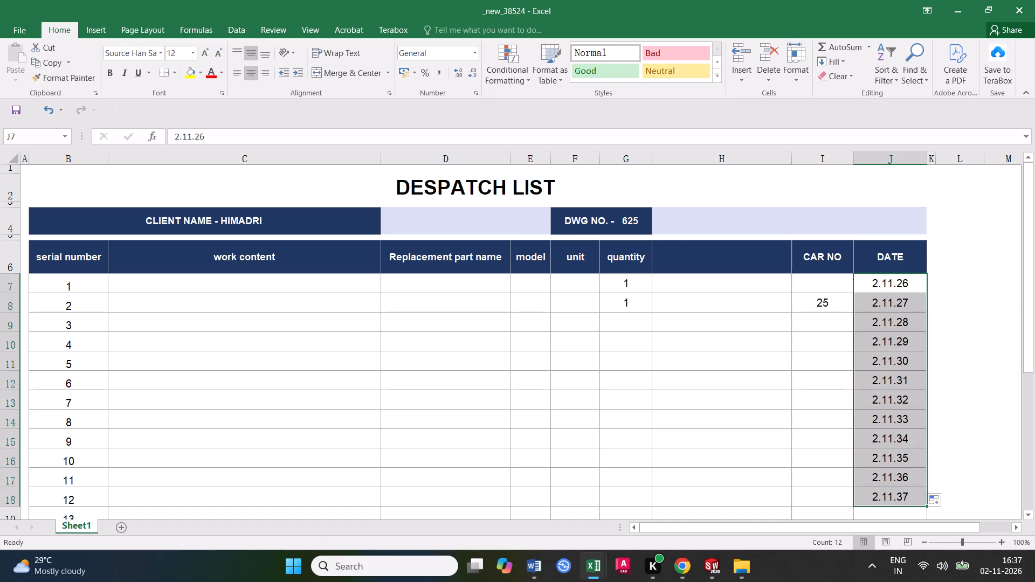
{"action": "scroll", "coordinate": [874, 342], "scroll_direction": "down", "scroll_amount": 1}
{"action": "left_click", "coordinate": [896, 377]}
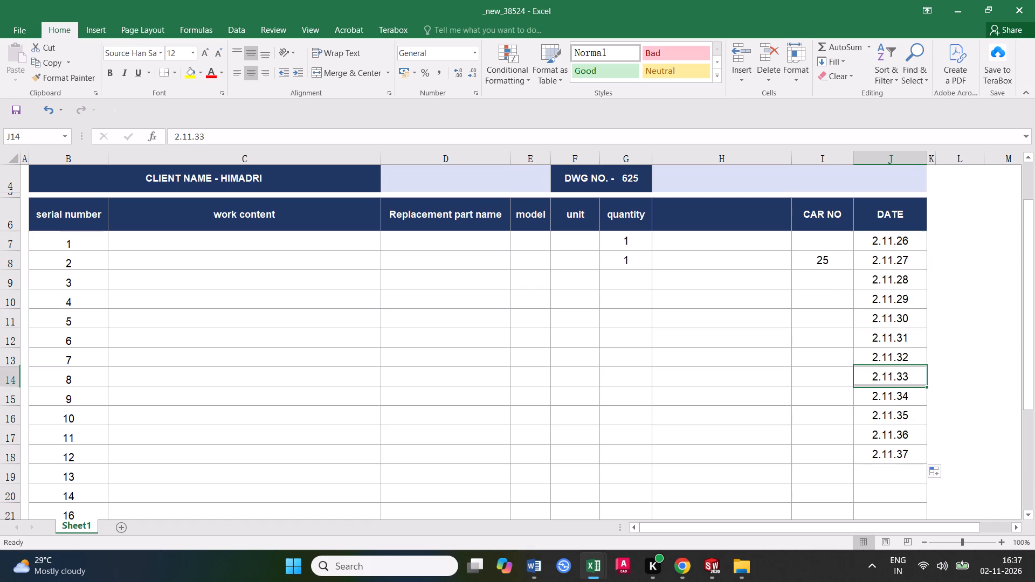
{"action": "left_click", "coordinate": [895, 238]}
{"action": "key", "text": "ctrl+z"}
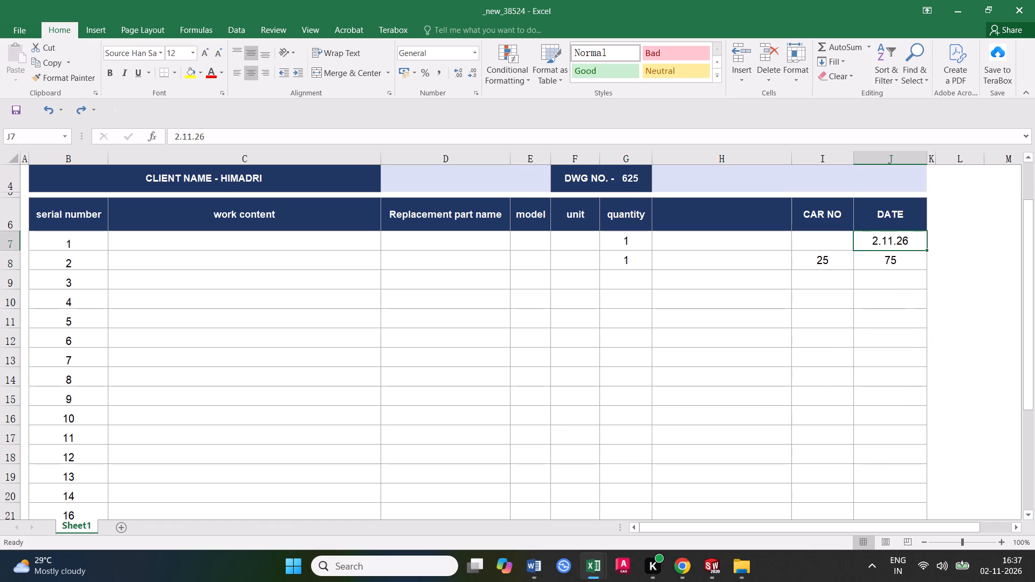
Clear the leftover 75 from the DATE column for serial number 2.
{"action": "left_click", "coordinate": [894, 263]}
{"action": "key", "text": "BackSpace"}
{"action": "left_click", "coordinate": [886, 290]}
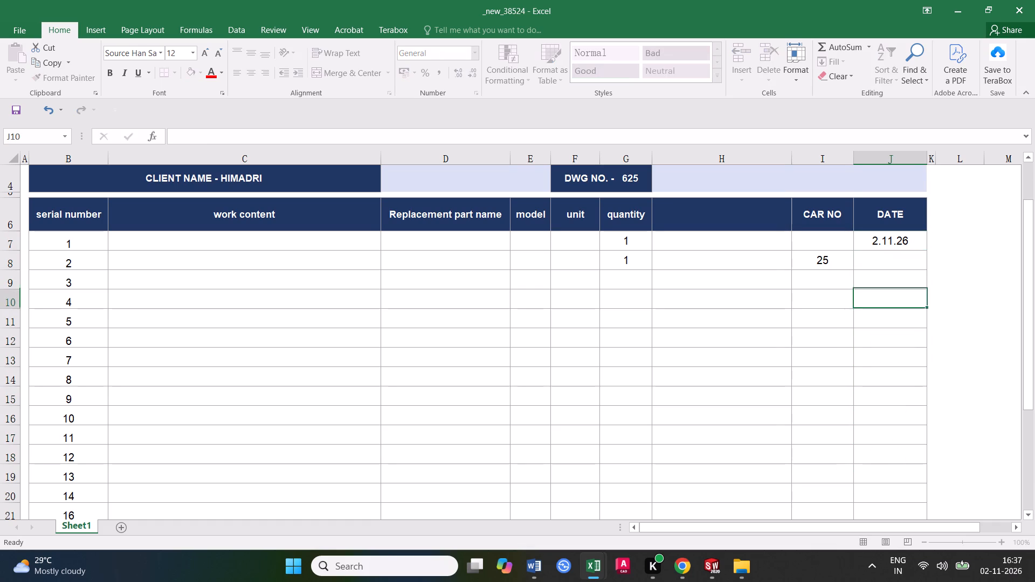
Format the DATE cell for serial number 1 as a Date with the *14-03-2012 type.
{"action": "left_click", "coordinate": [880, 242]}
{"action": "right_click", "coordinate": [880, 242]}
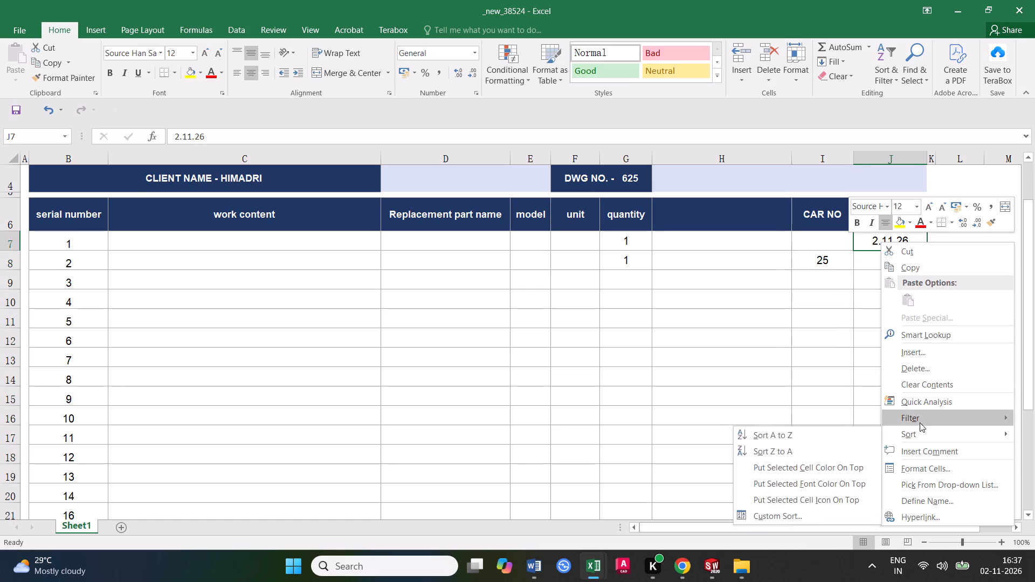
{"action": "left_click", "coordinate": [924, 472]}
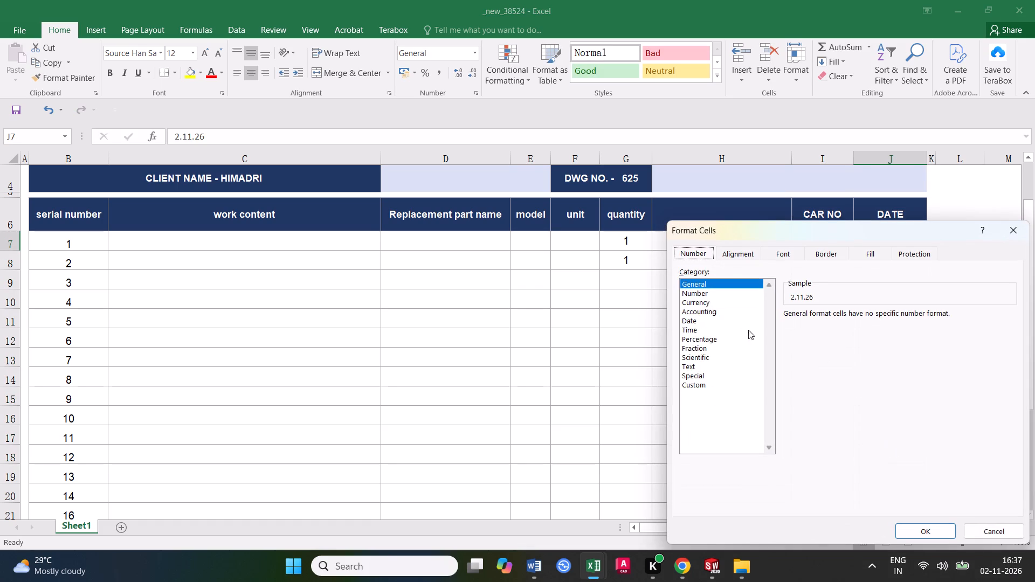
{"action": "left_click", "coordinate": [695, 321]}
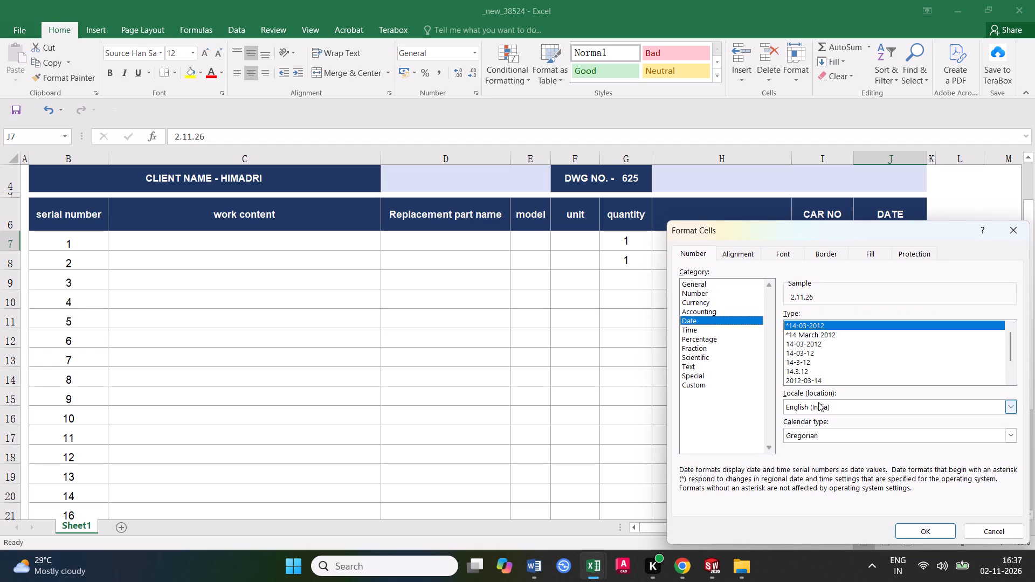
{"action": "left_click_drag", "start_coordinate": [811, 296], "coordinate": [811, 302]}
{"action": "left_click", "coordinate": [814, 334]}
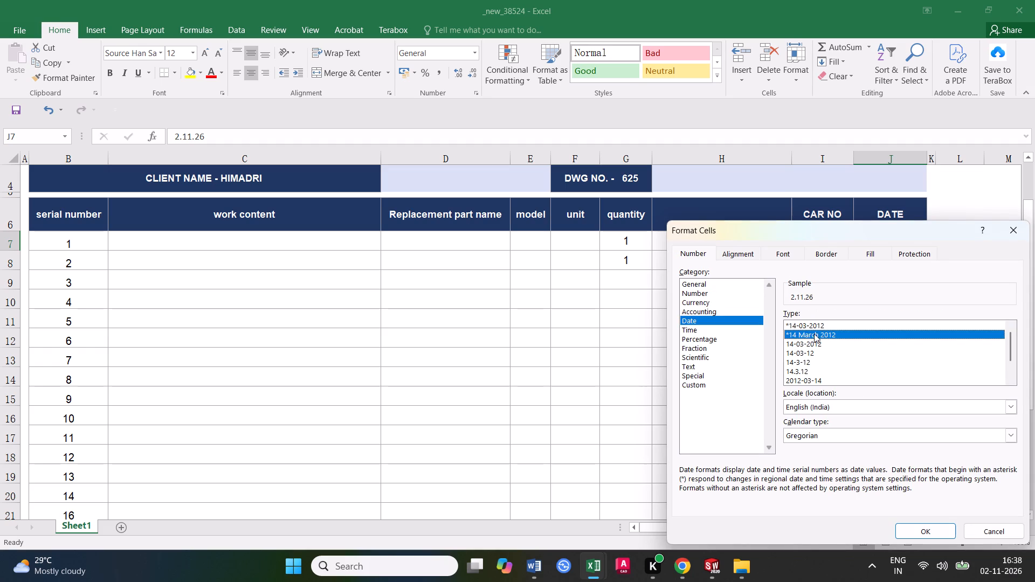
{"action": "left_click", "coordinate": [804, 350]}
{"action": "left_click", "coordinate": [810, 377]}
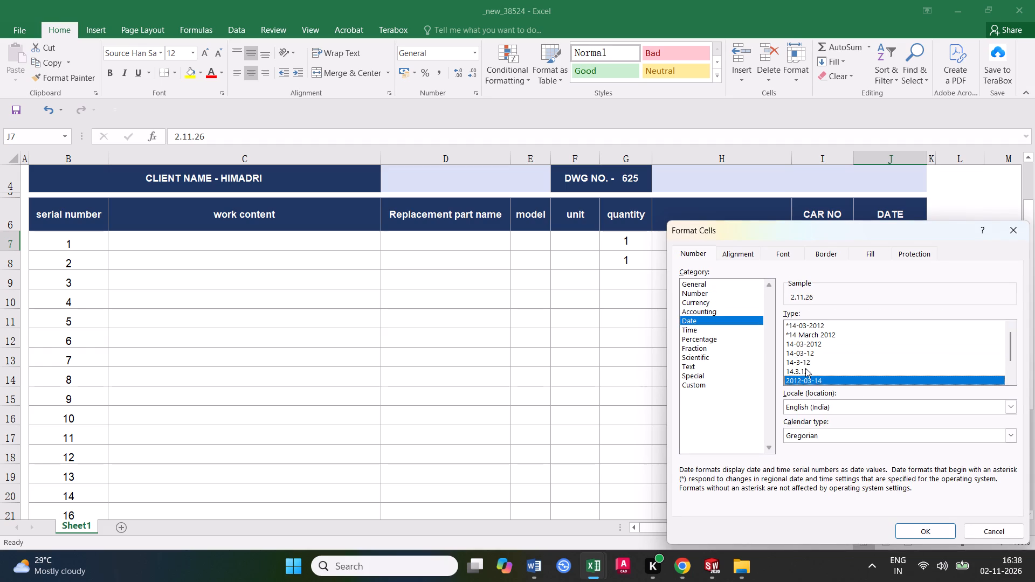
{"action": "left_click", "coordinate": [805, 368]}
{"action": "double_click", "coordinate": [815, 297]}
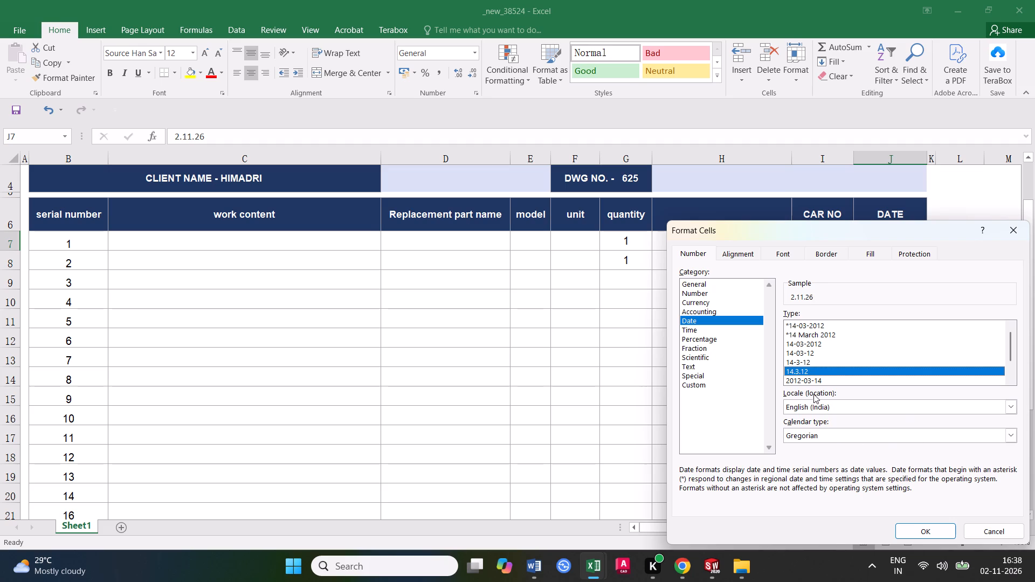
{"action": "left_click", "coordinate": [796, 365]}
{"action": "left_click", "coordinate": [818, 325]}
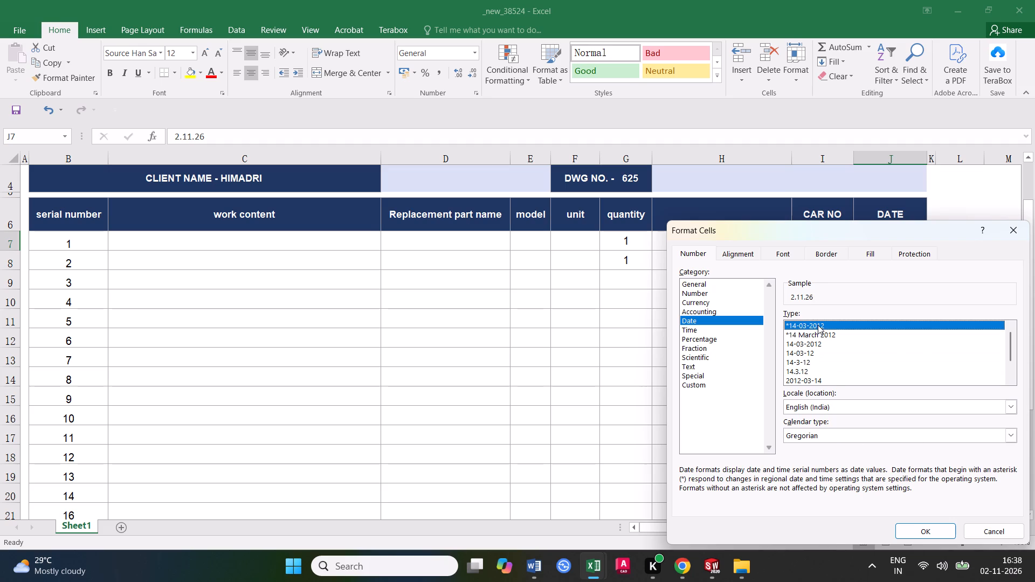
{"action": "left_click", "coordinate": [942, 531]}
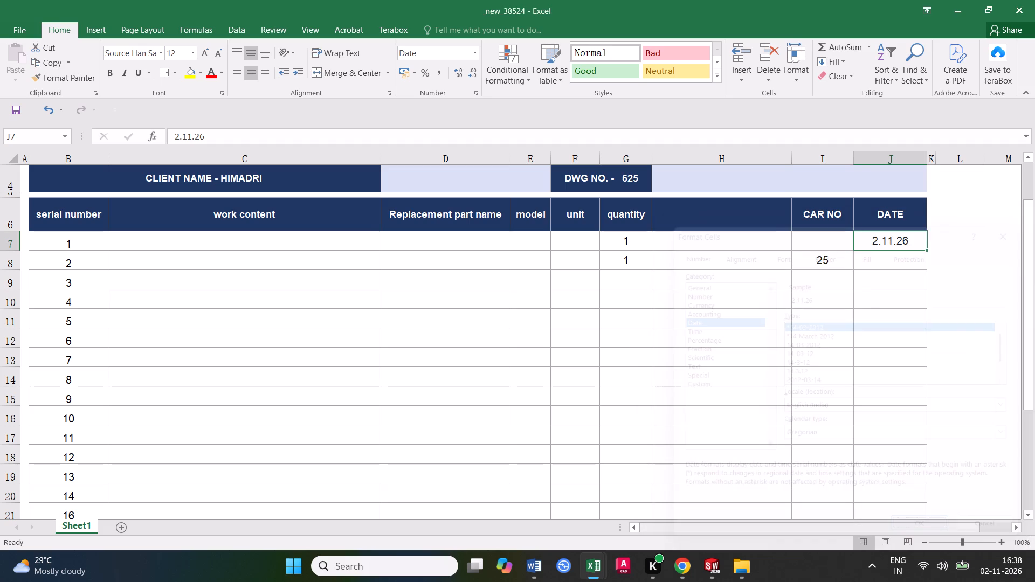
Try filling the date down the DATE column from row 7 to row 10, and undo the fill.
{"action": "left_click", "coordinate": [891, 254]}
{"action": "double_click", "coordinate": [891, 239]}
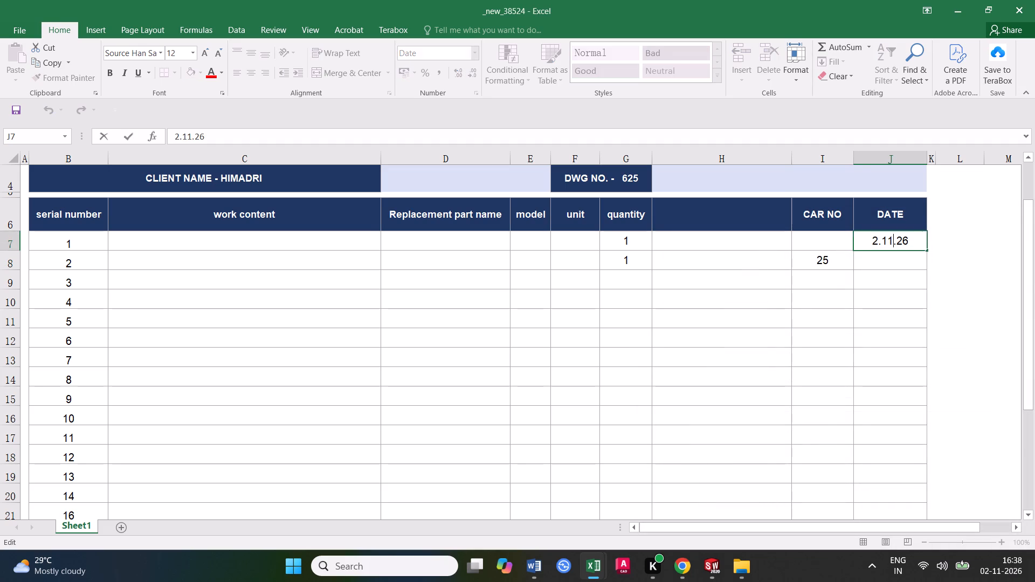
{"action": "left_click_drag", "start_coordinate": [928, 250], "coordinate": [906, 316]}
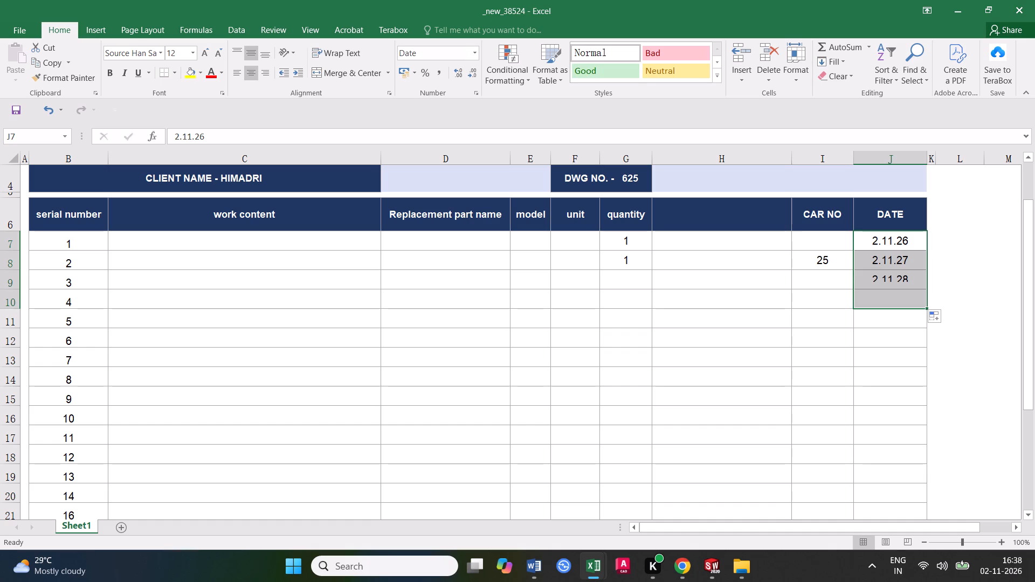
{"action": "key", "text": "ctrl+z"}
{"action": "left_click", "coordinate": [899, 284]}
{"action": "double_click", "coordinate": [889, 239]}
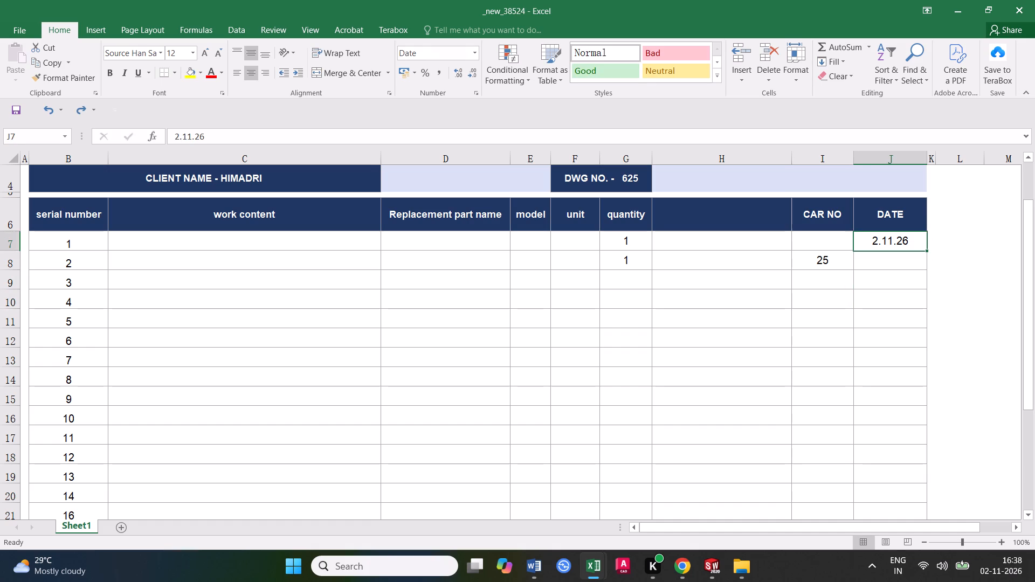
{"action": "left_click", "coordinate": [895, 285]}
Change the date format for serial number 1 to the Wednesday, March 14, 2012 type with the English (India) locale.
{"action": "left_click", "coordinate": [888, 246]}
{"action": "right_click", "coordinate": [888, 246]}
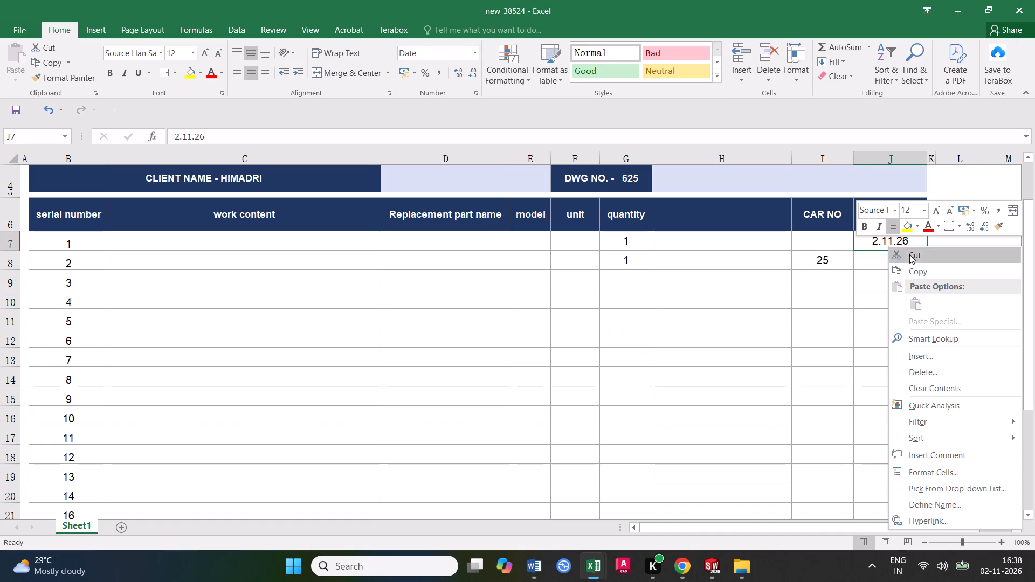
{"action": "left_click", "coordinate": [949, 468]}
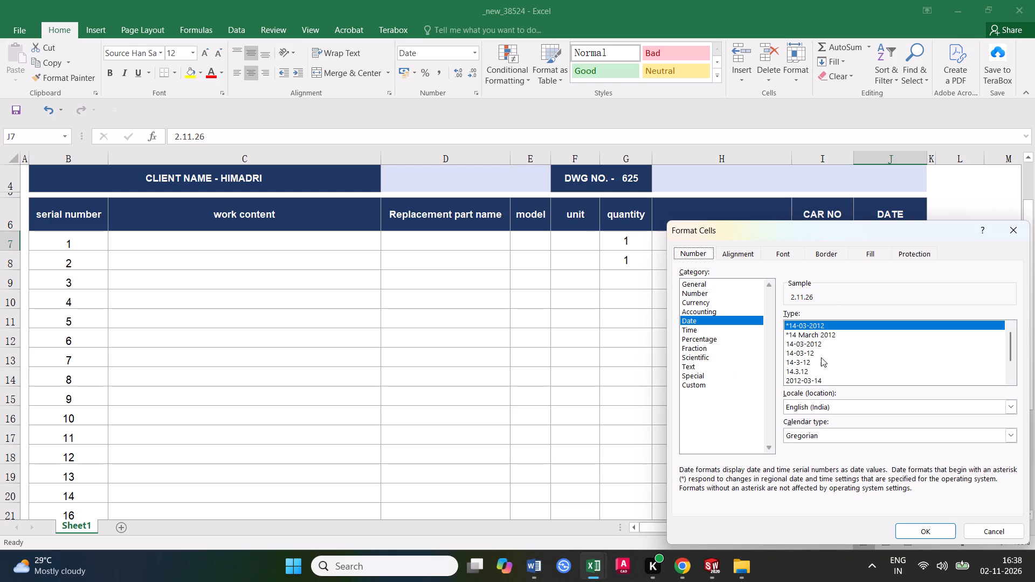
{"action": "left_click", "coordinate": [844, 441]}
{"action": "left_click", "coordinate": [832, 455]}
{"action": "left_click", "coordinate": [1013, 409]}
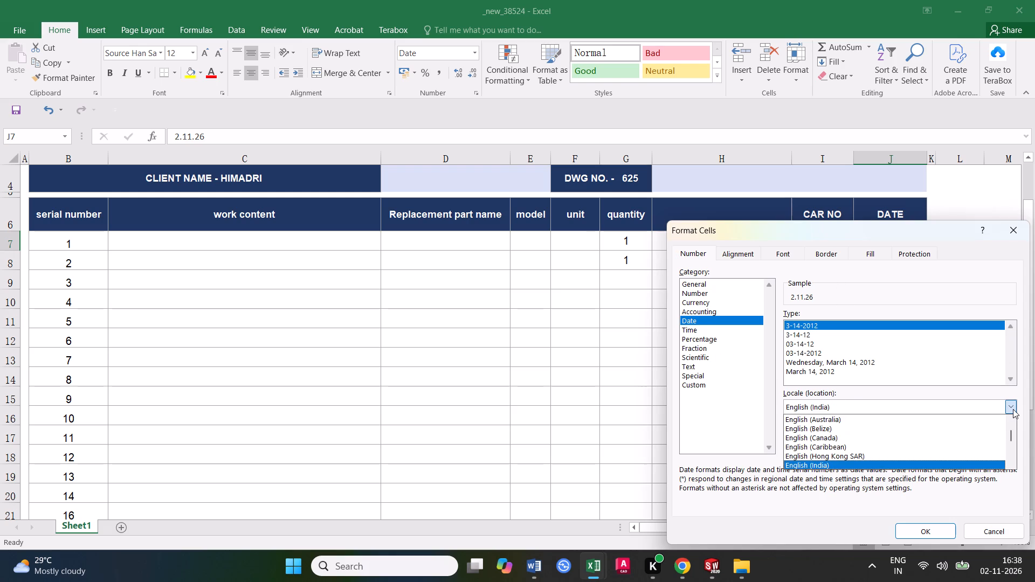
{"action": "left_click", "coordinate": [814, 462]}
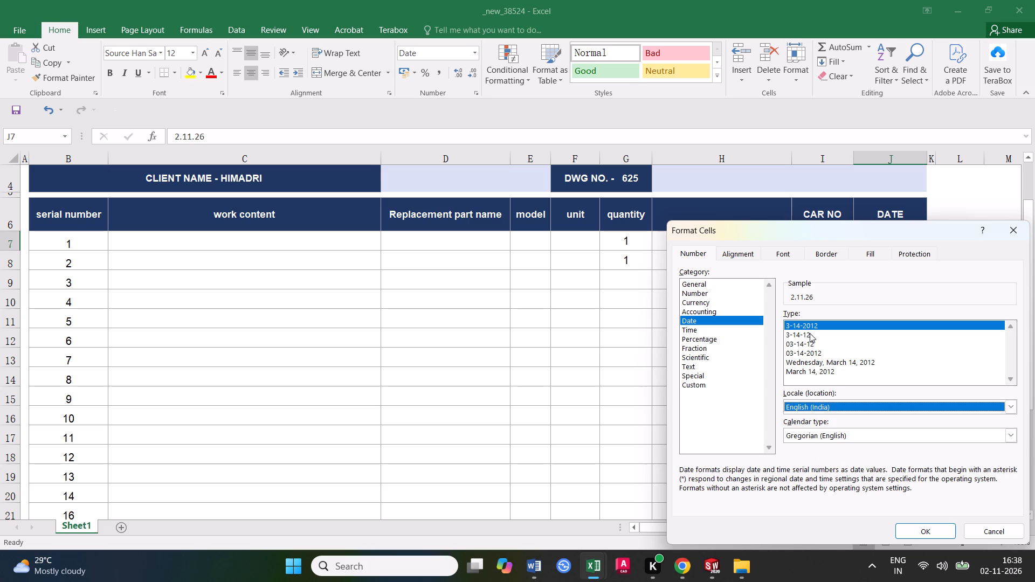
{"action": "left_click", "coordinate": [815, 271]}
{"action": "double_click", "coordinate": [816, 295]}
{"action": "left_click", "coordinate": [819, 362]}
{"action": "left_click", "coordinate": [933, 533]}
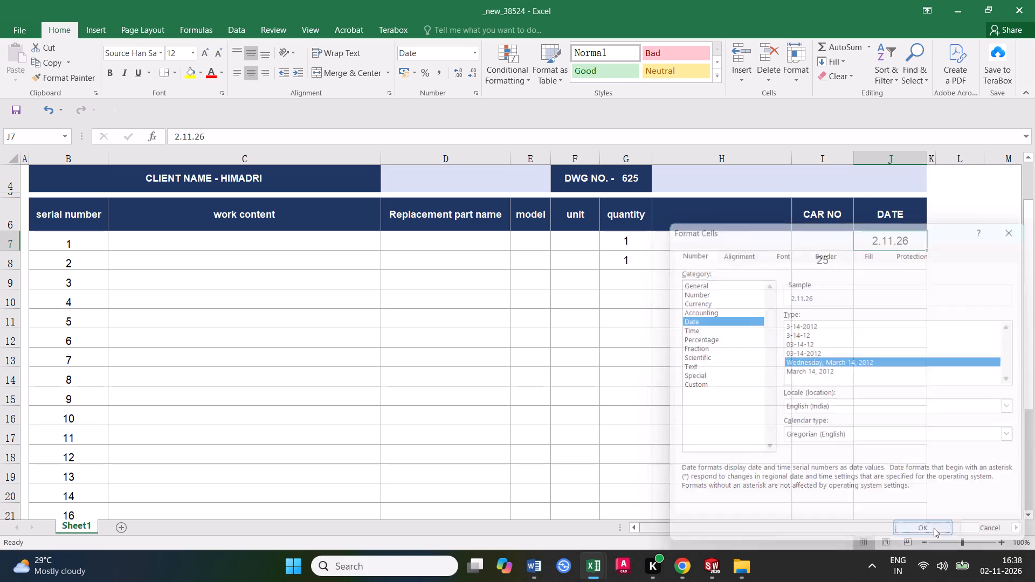
Look over the whole despatch list, from the title and headers down to the total row.
{"action": "left_click", "coordinate": [892, 372]}
{"action": "left_click", "coordinate": [830, 266]}
{"action": "left_click", "coordinate": [251, 351]}
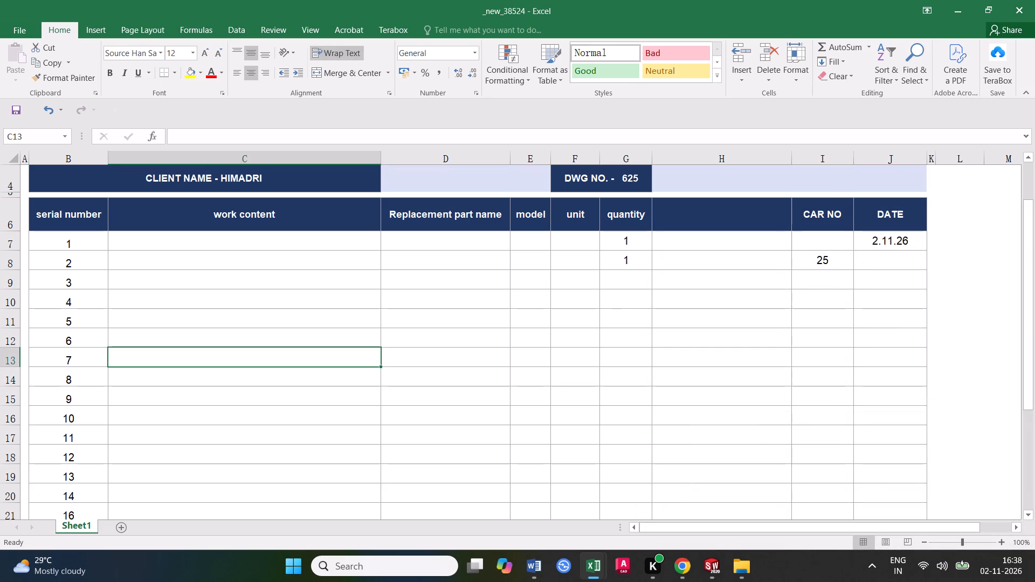
{"action": "scroll", "coordinate": [270, 346], "scroll_direction": "up", "scroll_amount": 3}
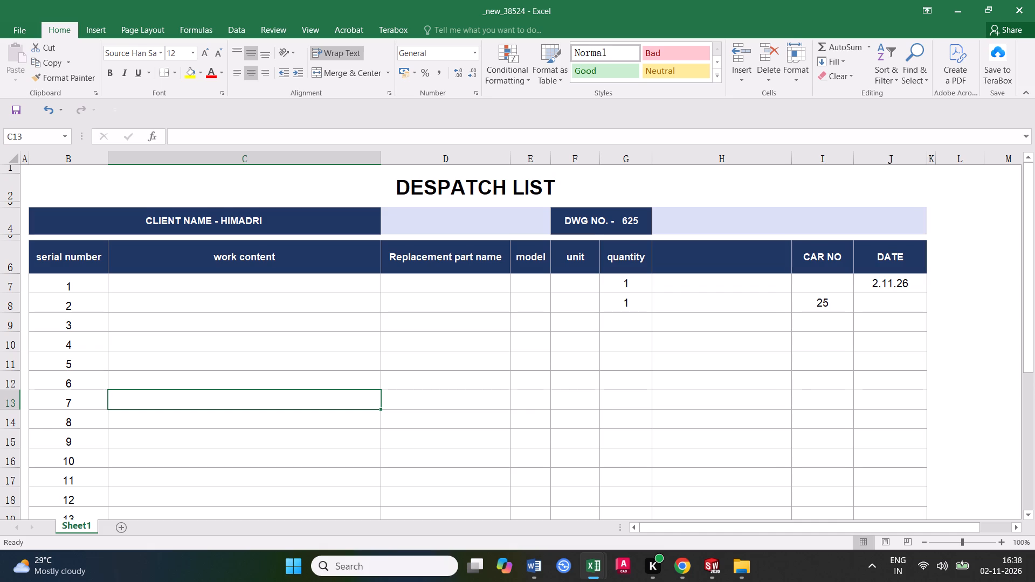
{"action": "scroll", "coordinate": [410, 323], "scroll_direction": "down", "scroll_amount": 12}
{"action": "scroll", "coordinate": [405, 348], "scroll_direction": "up", "scroll_amount": 6}
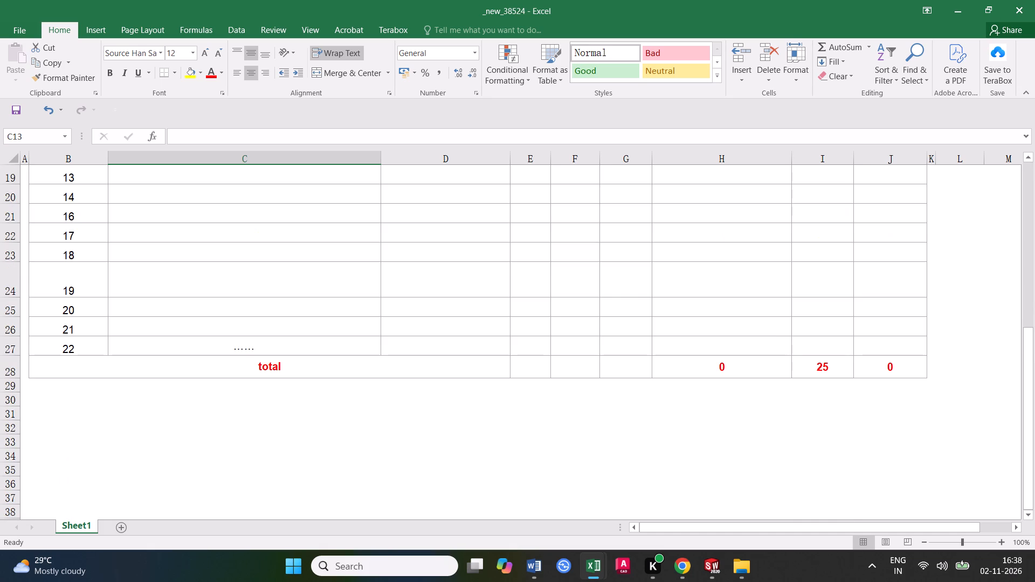
{"action": "scroll", "coordinate": [399, 341], "scroll_direction": "up", "scroll_amount": 9}
{"action": "left_click", "coordinate": [397, 338]}
{"action": "left_click", "coordinate": [310, 289]}
{"action": "left_click", "coordinate": [302, 341]}
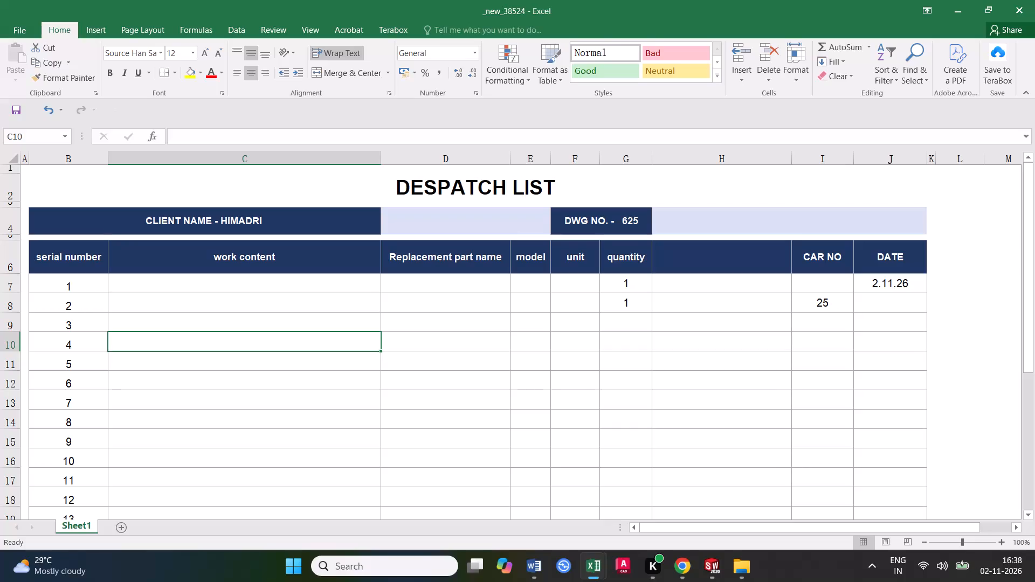
{"action": "left_click", "coordinate": [259, 284]}
{"action": "left_click", "coordinate": [278, 341]}
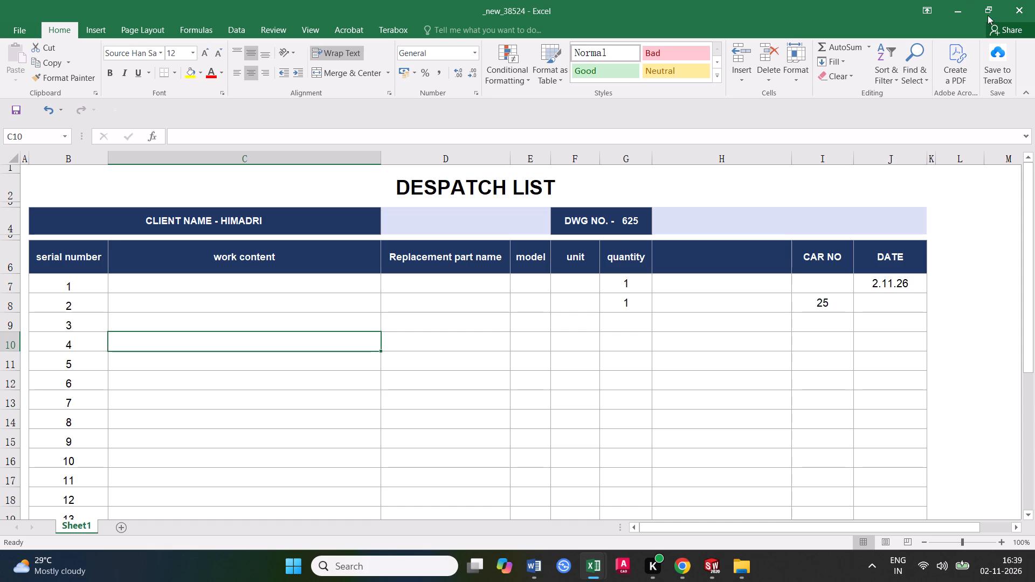
Close the _new_38524 workbook without saving it, and minimise the ALL PRODUCTION LIST - 2026 workbook.
{"action": "left_click", "coordinate": [1015, 11]}
{"action": "left_click", "coordinate": [522, 302]}
{"action": "left_click", "coordinate": [675, 313]}
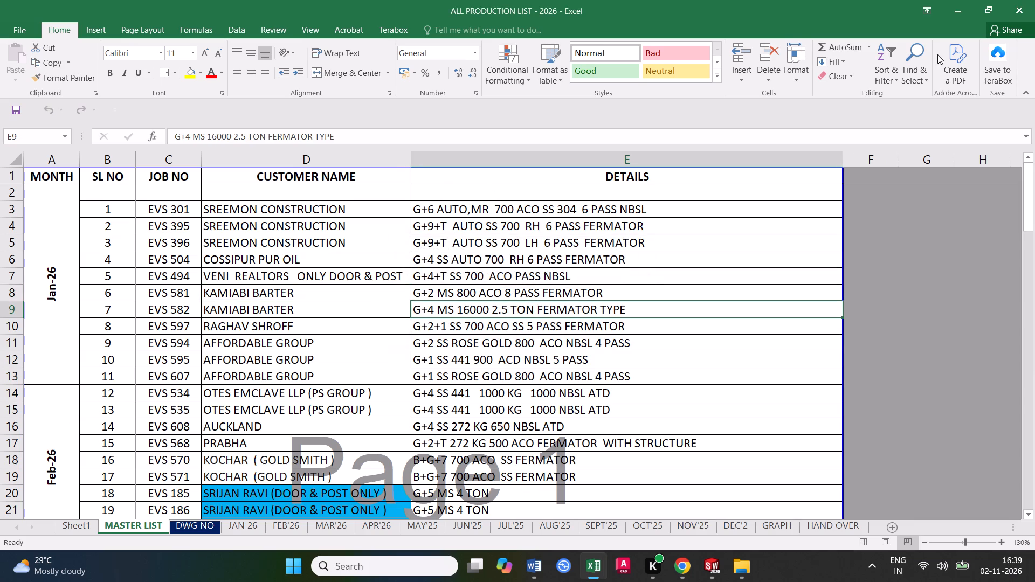
{"action": "left_click", "coordinate": [961, 5]}
In File Explorer, browse Local Disk (D:) and open the = FACTORY STOCK = folder.
{"action": "left_click", "coordinate": [565, 299]}
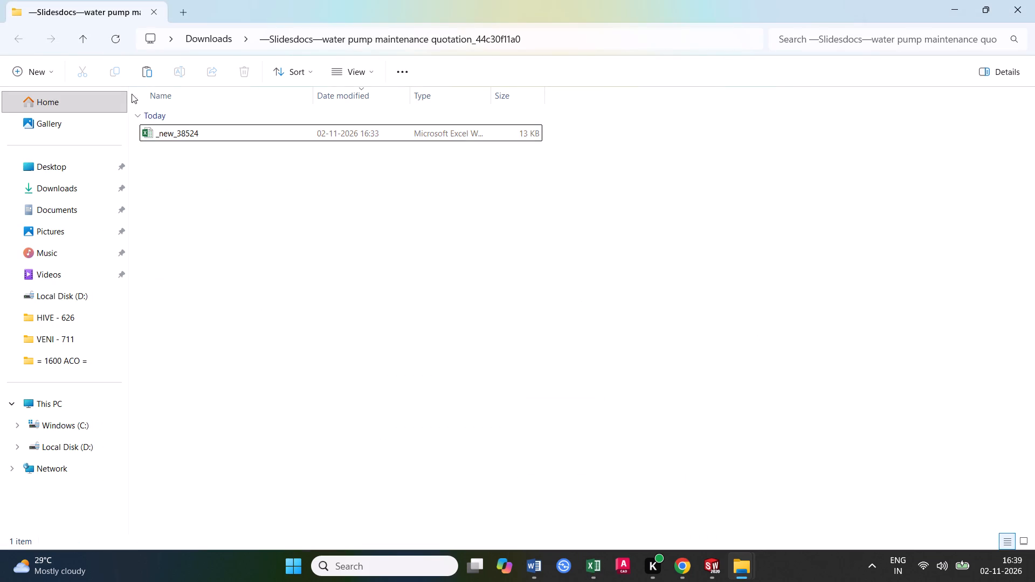
{"action": "left_click", "coordinate": [84, 37]}
{"action": "left_click", "coordinate": [87, 445]}
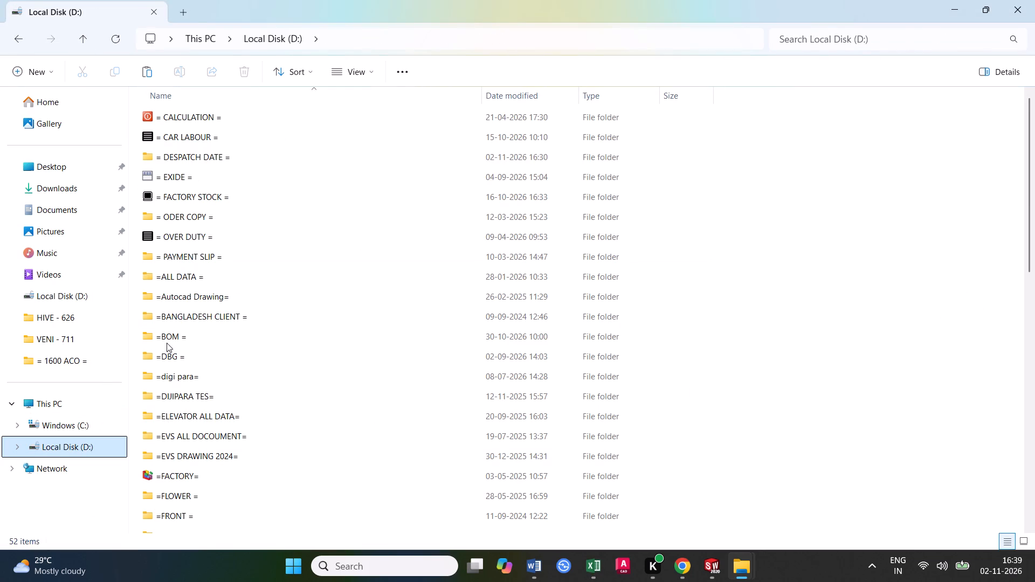
{"action": "scroll", "coordinate": [184, 292], "scroll_direction": "up", "scroll_amount": 4}
{"action": "left_click", "coordinate": [227, 430]}
{"action": "left_click", "coordinate": [225, 451]}
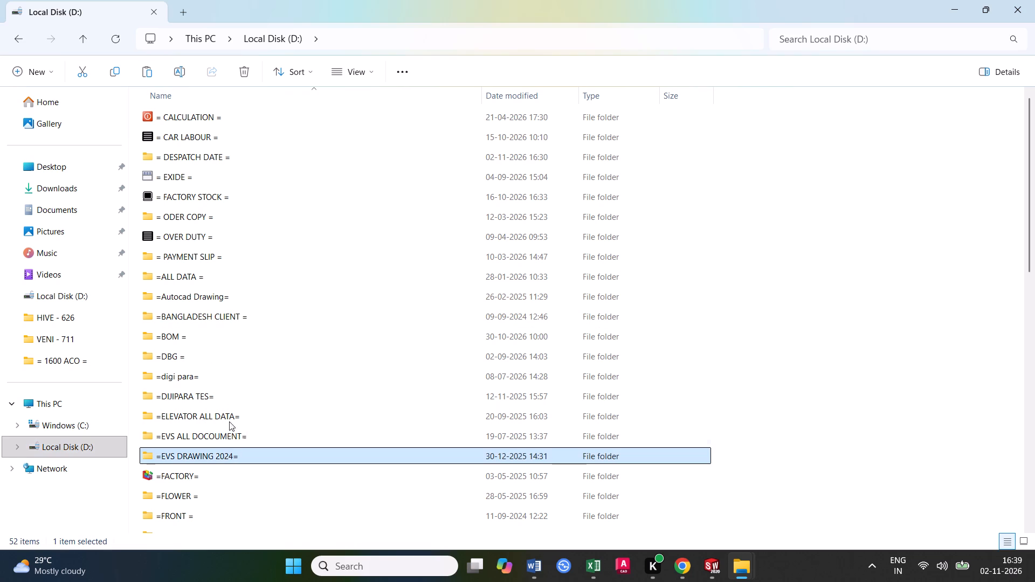
{"action": "double_click", "coordinate": [195, 195]}
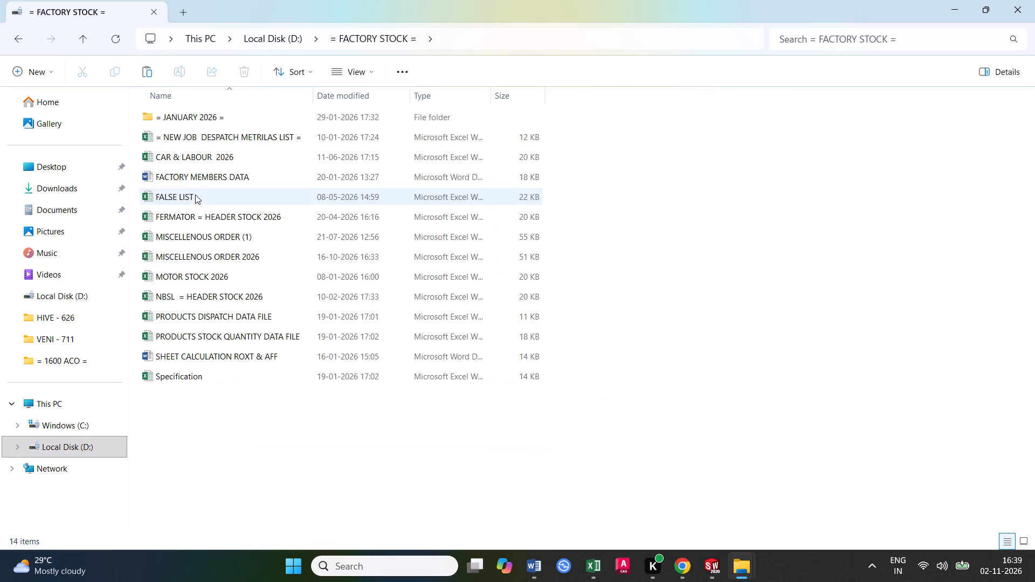
View the RAIL , MOTOR , HEARD LIST PDF in the = JANUARY 2026 = folder, and close it.
{"action": "left_click", "coordinate": [238, 275]}
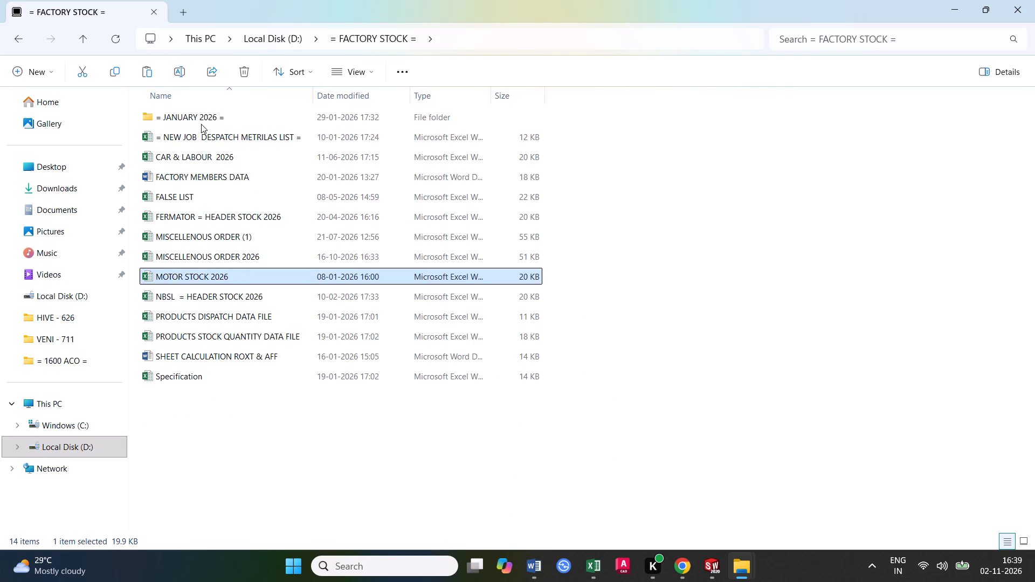
{"action": "double_click", "coordinate": [201, 124]}
{"action": "double_click", "coordinate": [203, 175]}
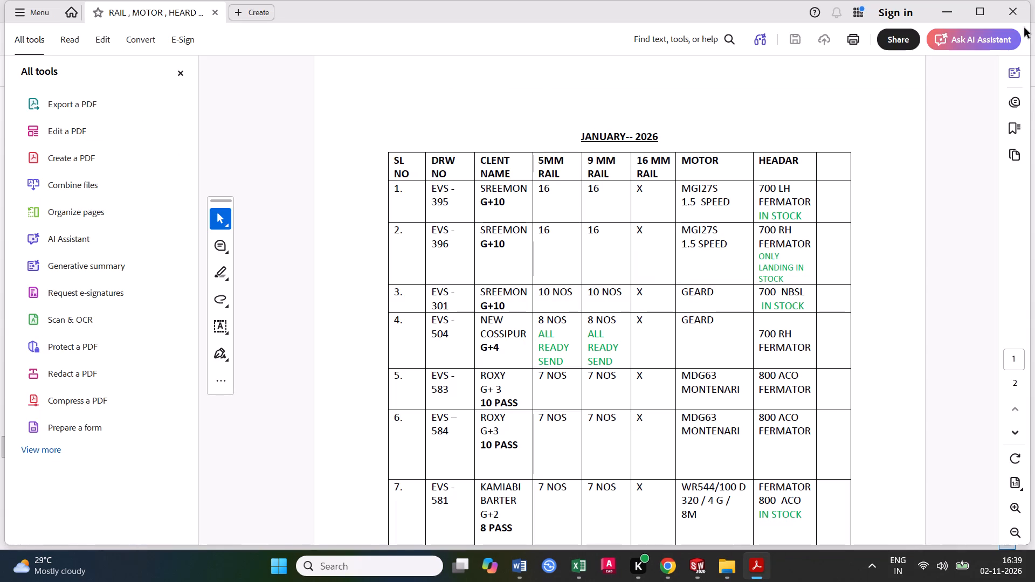
{"action": "left_click", "coordinate": [1020, 19]}
{"action": "left_click", "coordinate": [1010, 4]}
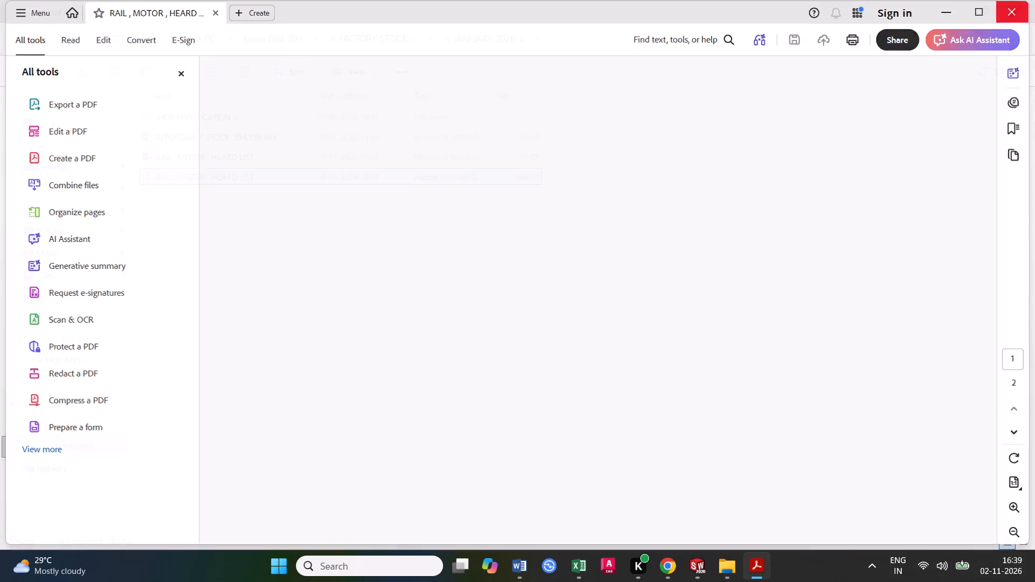
Return to Local Disk (D:) and open the =METIRIAL DISPATCH= folder.
{"action": "left_click", "coordinate": [205, 114]}
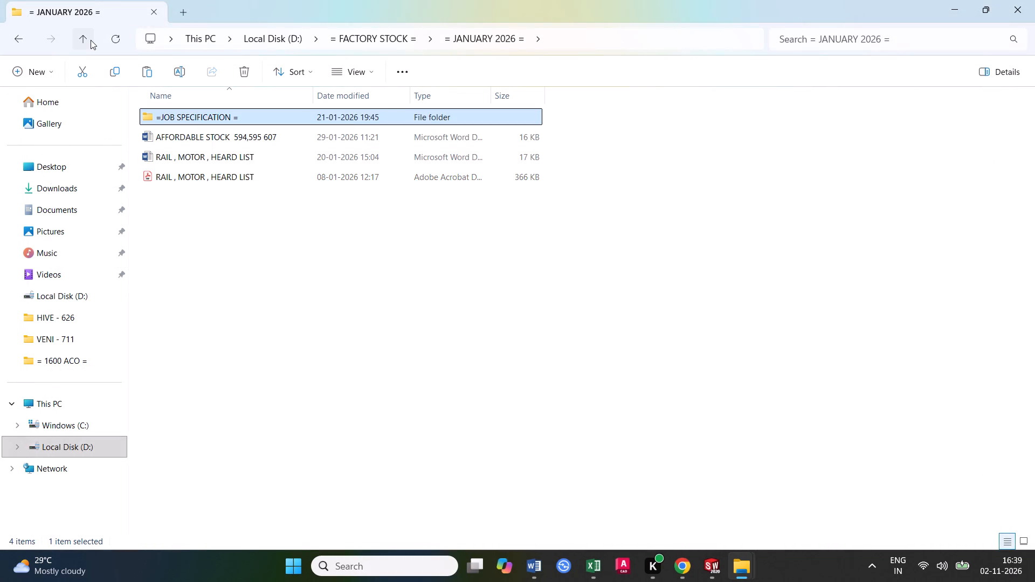
{"action": "left_click", "coordinate": [91, 40]}
{"action": "left_click", "coordinate": [91, 40]}
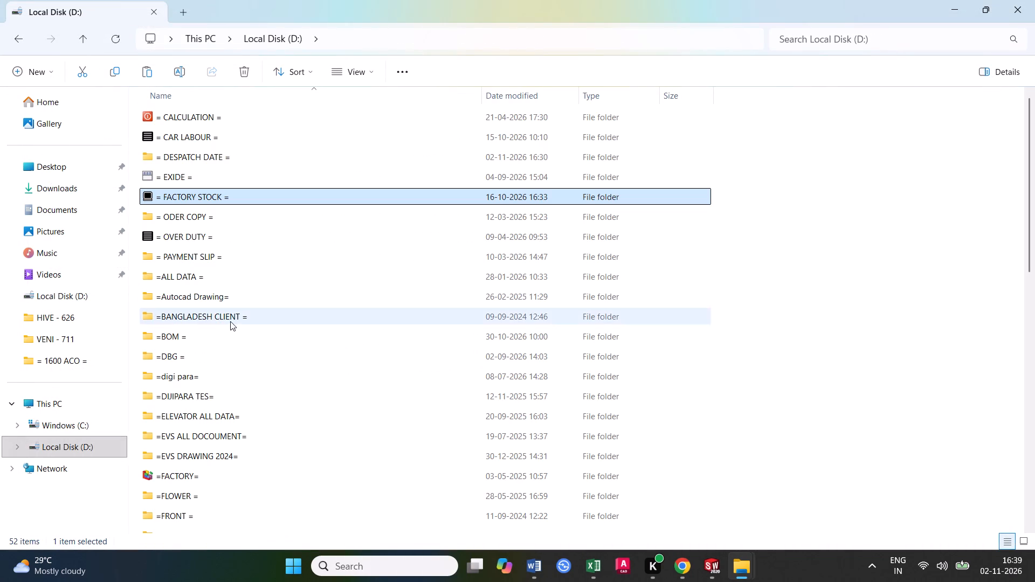
{"action": "scroll", "coordinate": [224, 454], "scroll_direction": "down", "scroll_amount": 2}
{"action": "double_click", "coordinate": [218, 444]}
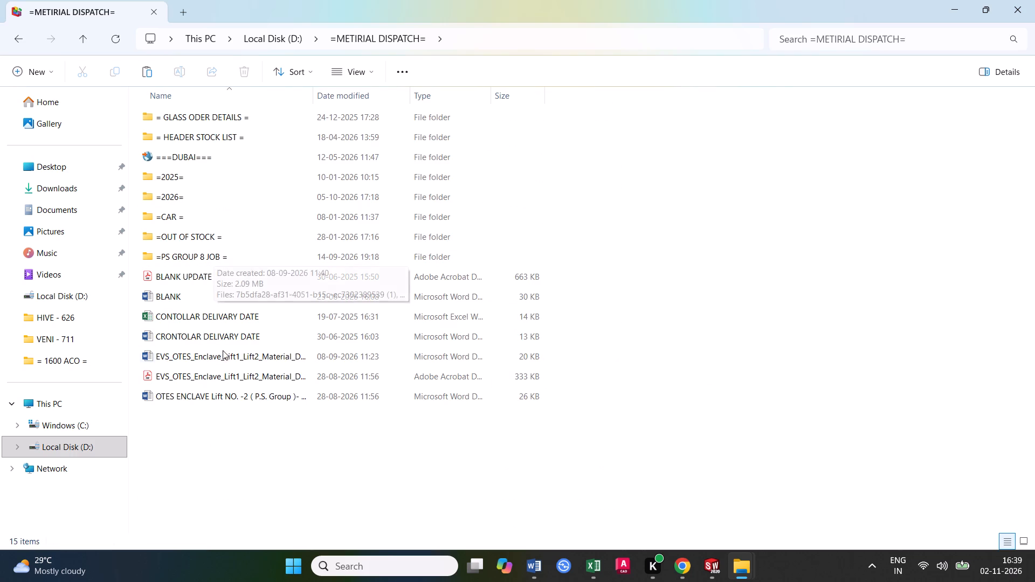
View the BLANK UPDATE PDF through to its last page, and close it.
{"action": "double_click", "coordinate": [205, 279]}
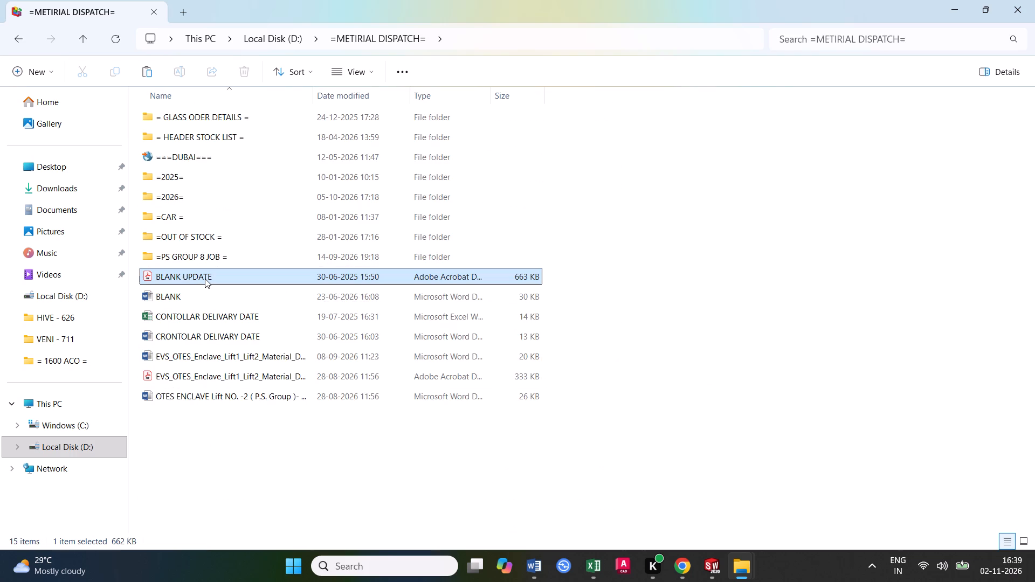
{"action": "scroll", "coordinate": [670, 344], "scroll_direction": "down", "scroll_amount": 15}
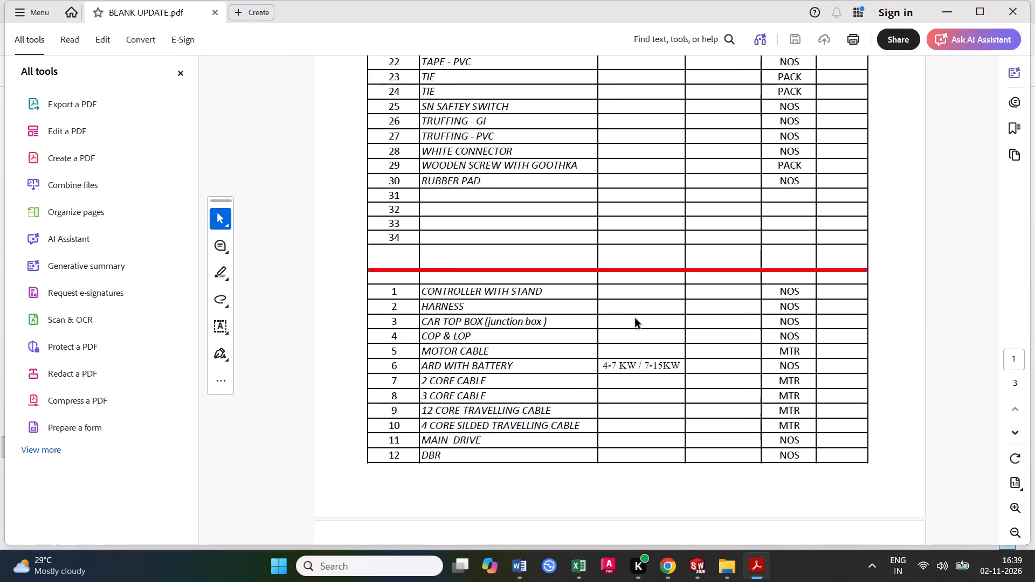
{"action": "scroll", "coordinate": [596, 310], "scroll_direction": "down", "scroll_amount": 16}
{"action": "scroll", "coordinate": [599, 314], "scroll_direction": "down", "scroll_amount": 6}
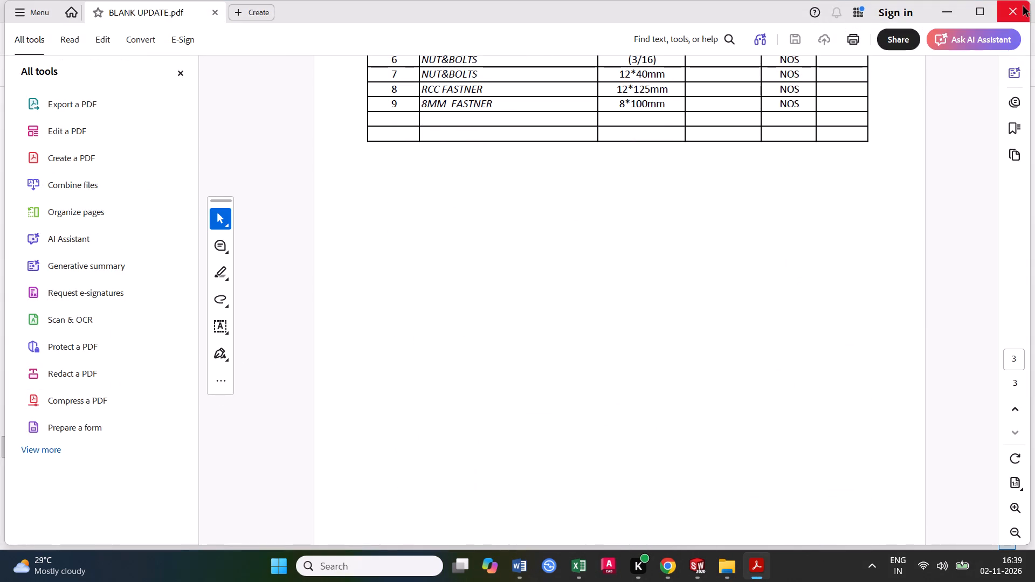
{"action": "left_click", "coordinate": [1023, 6]}
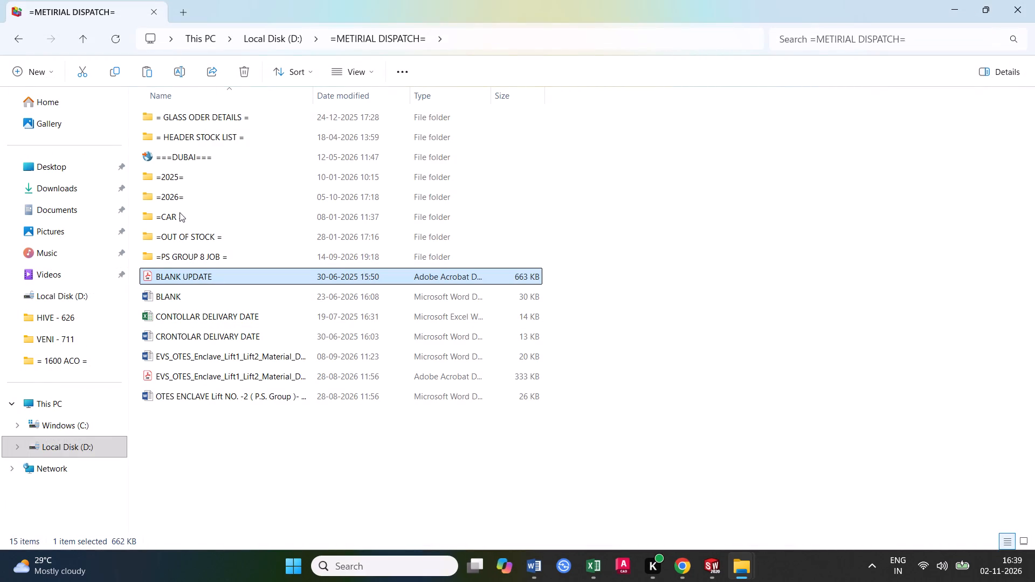
Open the RUPLEKHA - 495 Word document from the =MARCH =2026 folder inside =2026=.
{"action": "double_click", "coordinate": [178, 195]}
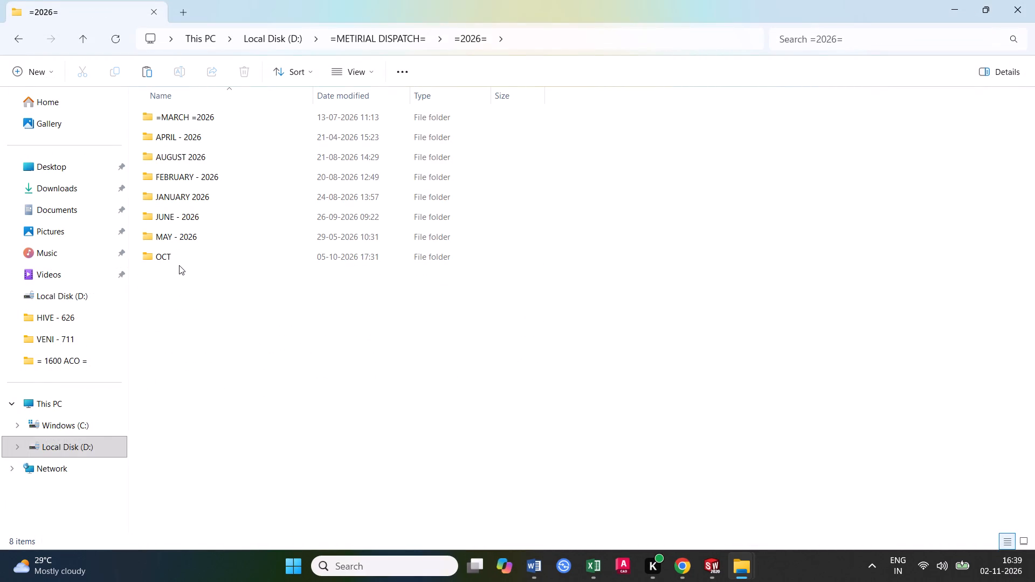
{"action": "scroll", "coordinate": [179, 265], "scroll_direction": "down", "scroll_amount": 1}
{"action": "double_click", "coordinate": [192, 118]}
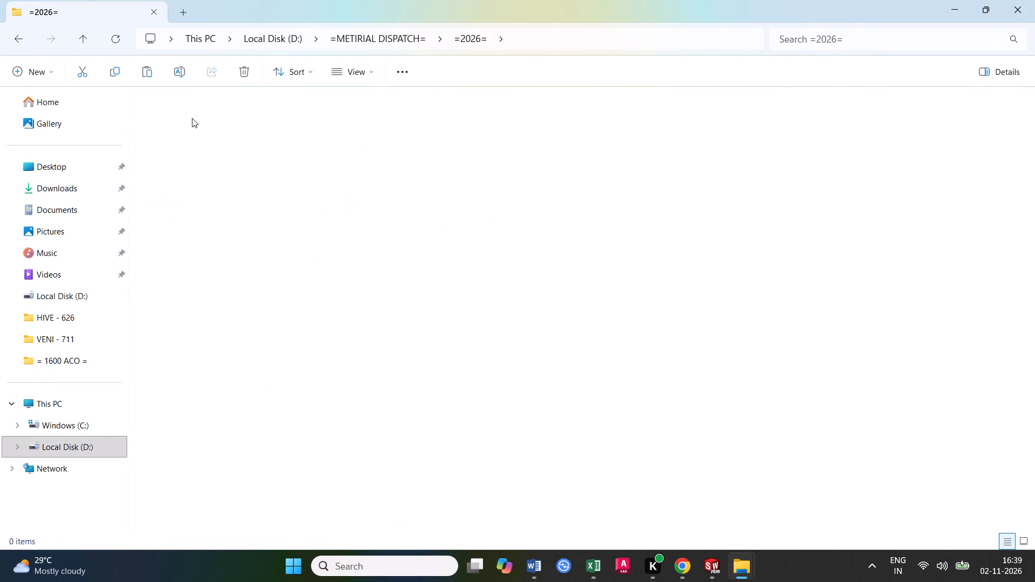
{"action": "double_click", "coordinate": [186, 315]}
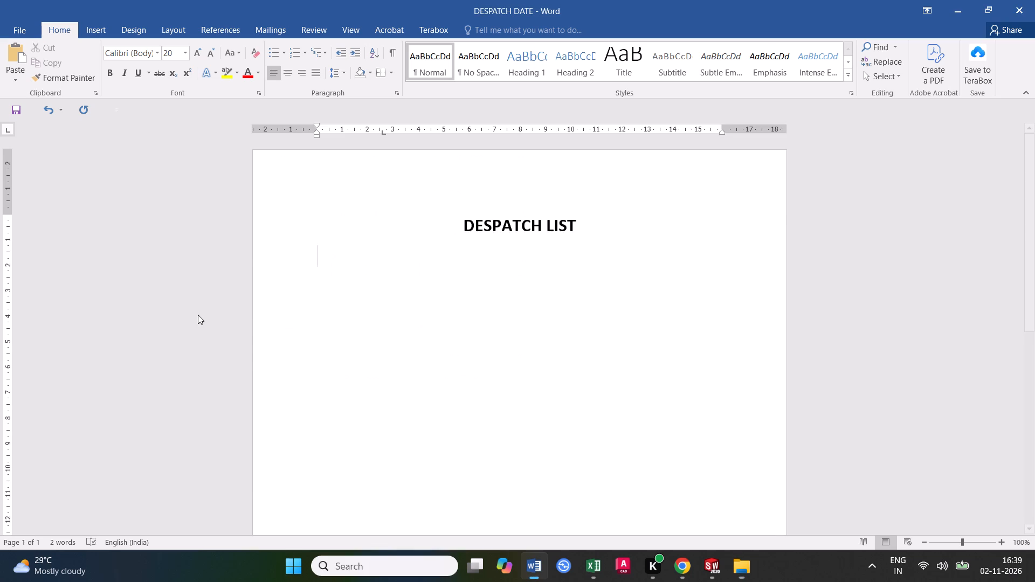
{"action": "double_click", "coordinate": [527, 422]}
{"action": "left_click", "coordinate": [526, 421]}
{"action": "left_click", "coordinate": [521, 421]}
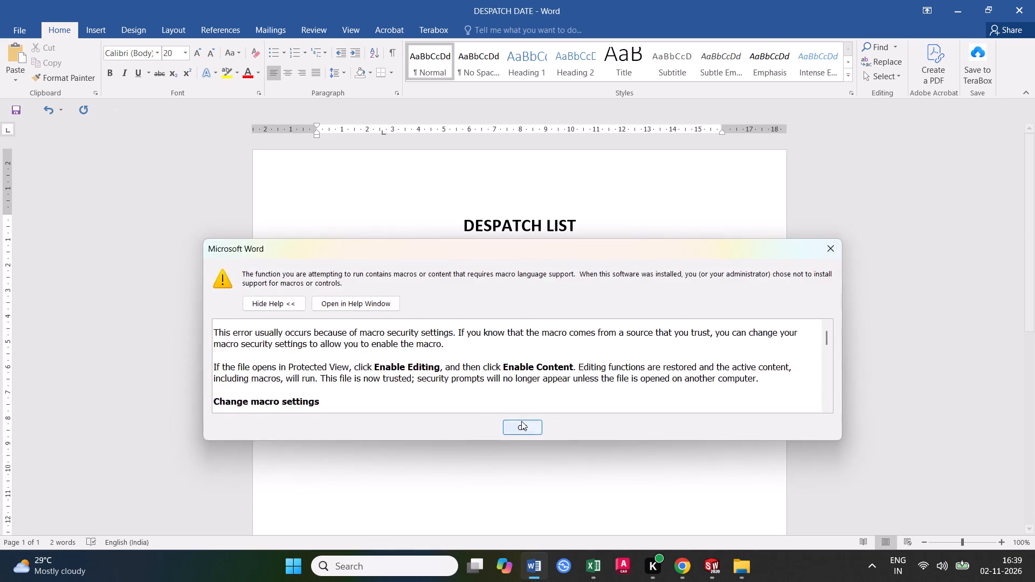
{"action": "double_click", "coordinate": [523, 431]}
{"action": "double_click", "coordinate": [523, 430]}
{"action": "triple_click", "coordinate": [523, 423]}
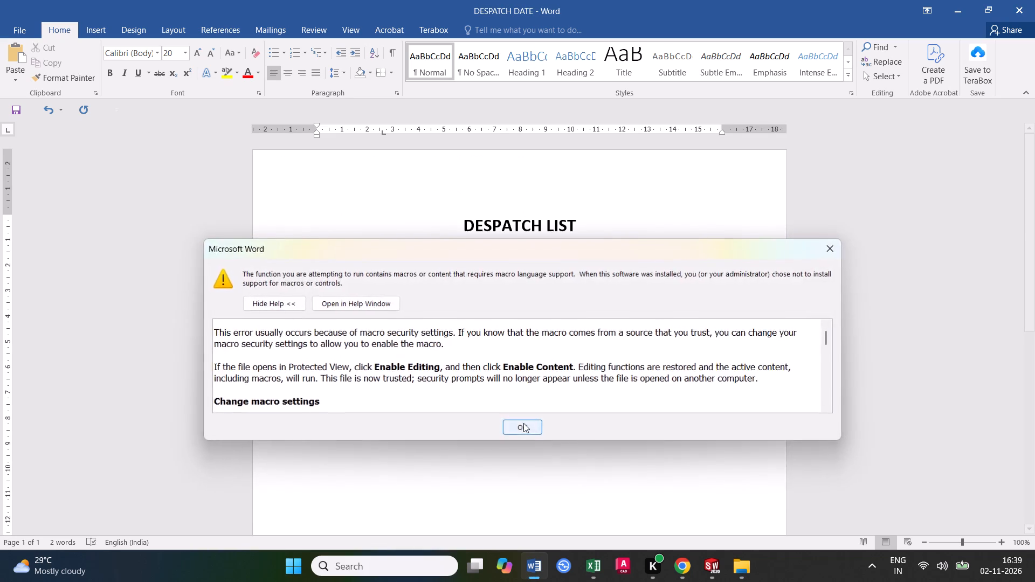
{"action": "triple_click", "coordinate": [523, 423]}
{"action": "left_click", "coordinate": [523, 423]}
{"action": "double_click", "coordinate": [523, 423]}
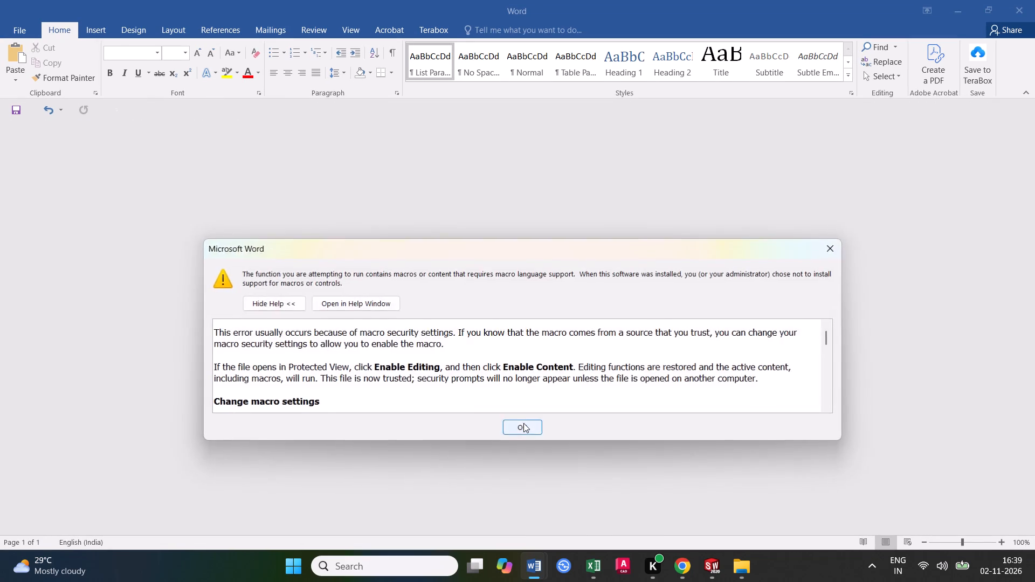
{"action": "double_click", "coordinate": [523, 423]}
Examine the item, specification and quantity tables on all pages of the RUPLEKHA - 495 list.
{"action": "scroll", "coordinate": [529, 353], "scroll_direction": "down", "scroll_amount": 20}
{"action": "scroll", "coordinate": [529, 353], "scroll_direction": "down", "scroll_amount": 3}
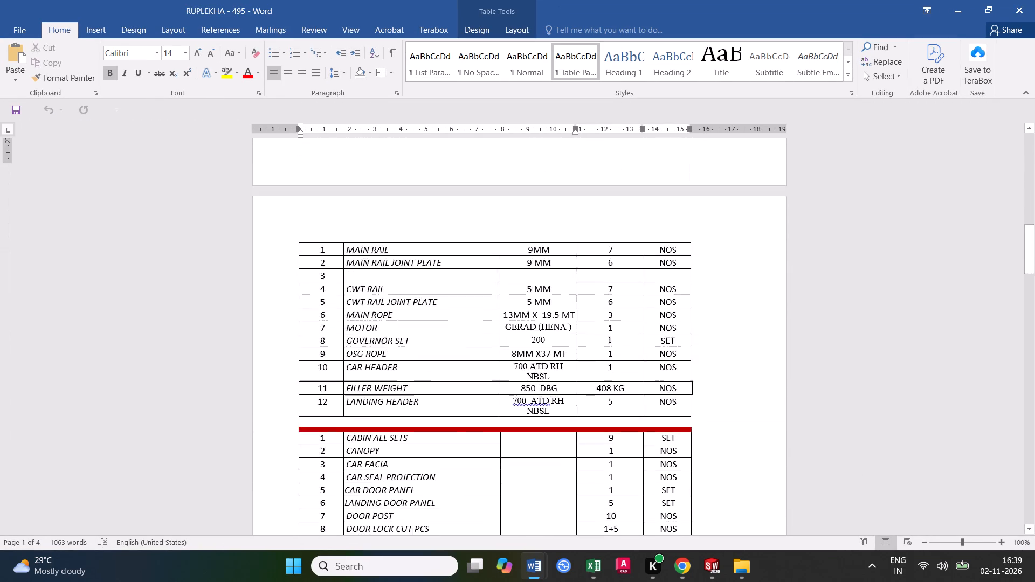
{"action": "scroll", "coordinate": [530, 358], "scroll_direction": "down", "scroll_amount": 20}
{"action": "scroll", "coordinate": [530, 358], "scroll_direction": "down", "scroll_amount": 20}
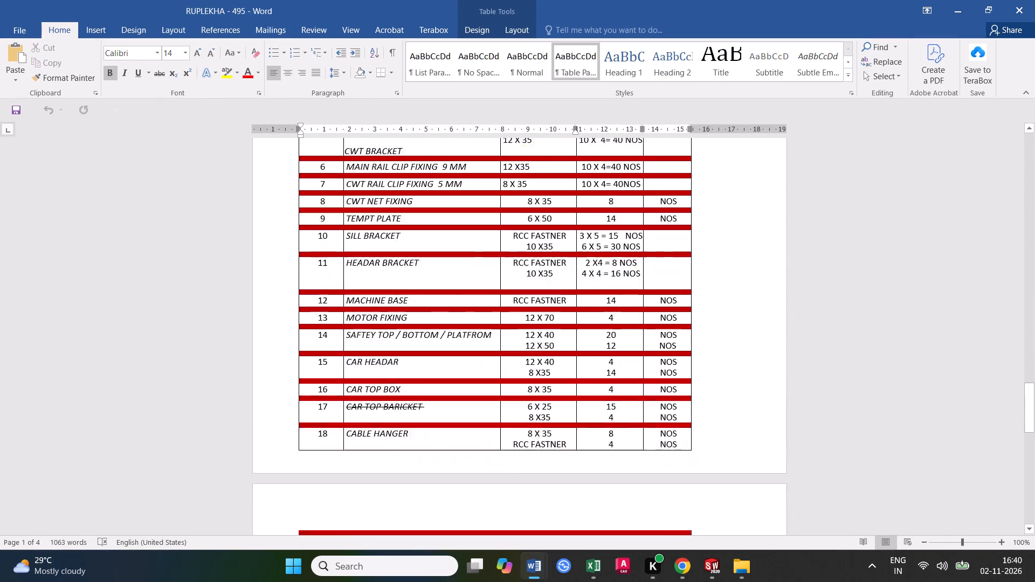
{"action": "scroll", "coordinate": [533, 356], "scroll_direction": "down", "scroll_amount": 14}
{"action": "scroll", "coordinate": [533, 361], "scroll_direction": "up", "scroll_amount": 16}
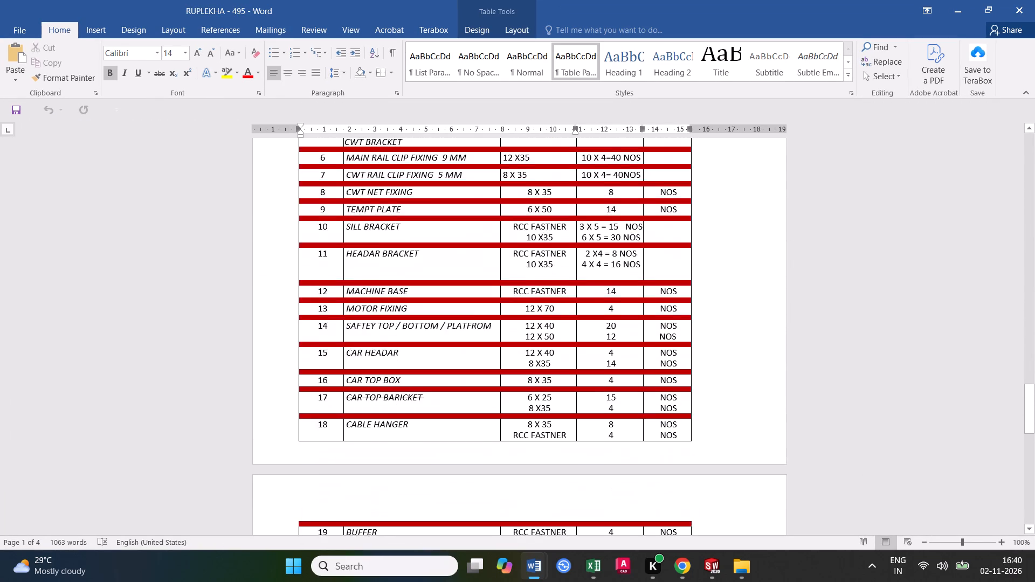
{"action": "scroll", "coordinate": [533, 357], "scroll_direction": "up", "scroll_amount": 15}
{"action": "scroll", "coordinate": [534, 342], "scroll_direction": "up", "scroll_amount": 20}
{"action": "scroll", "coordinate": [534, 342], "scroll_direction": "up", "scroll_amount": 3}
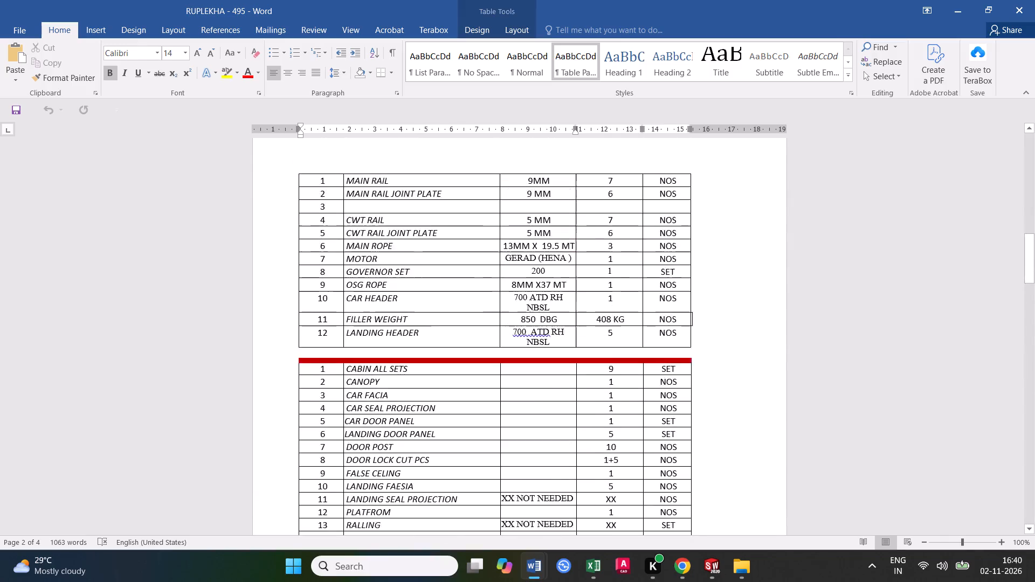
{"action": "scroll", "coordinate": [533, 336], "scroll_direction": "up", "scroll_amount": 5}
{"action": "scroll", "coordinate": [543, 317], "scroll_direction": "up", "scroll_amount": 20}
{"action": "scroll", "coordinate": [543, 317], "scroll_direction": "up", "scroll_amount": 8}
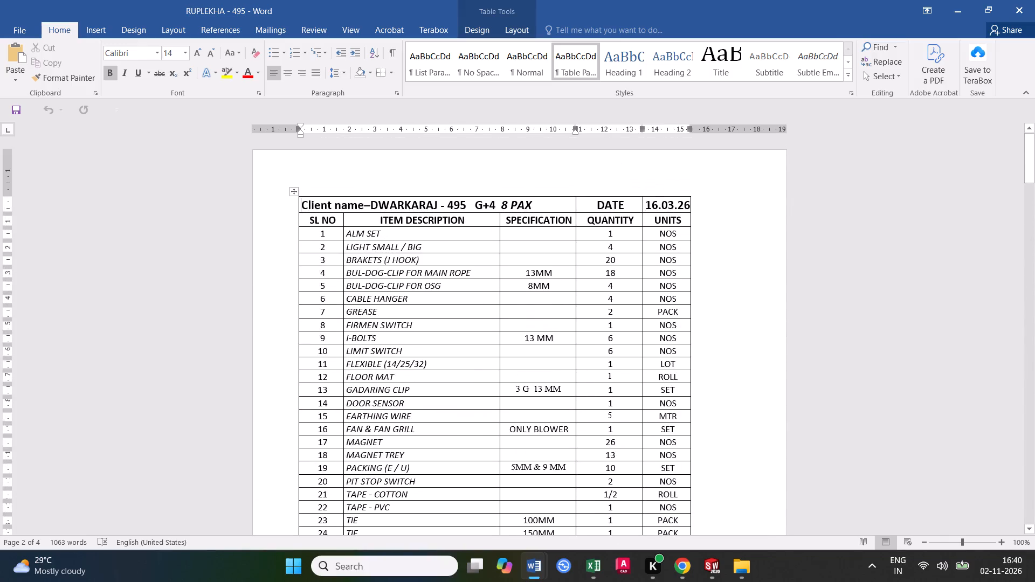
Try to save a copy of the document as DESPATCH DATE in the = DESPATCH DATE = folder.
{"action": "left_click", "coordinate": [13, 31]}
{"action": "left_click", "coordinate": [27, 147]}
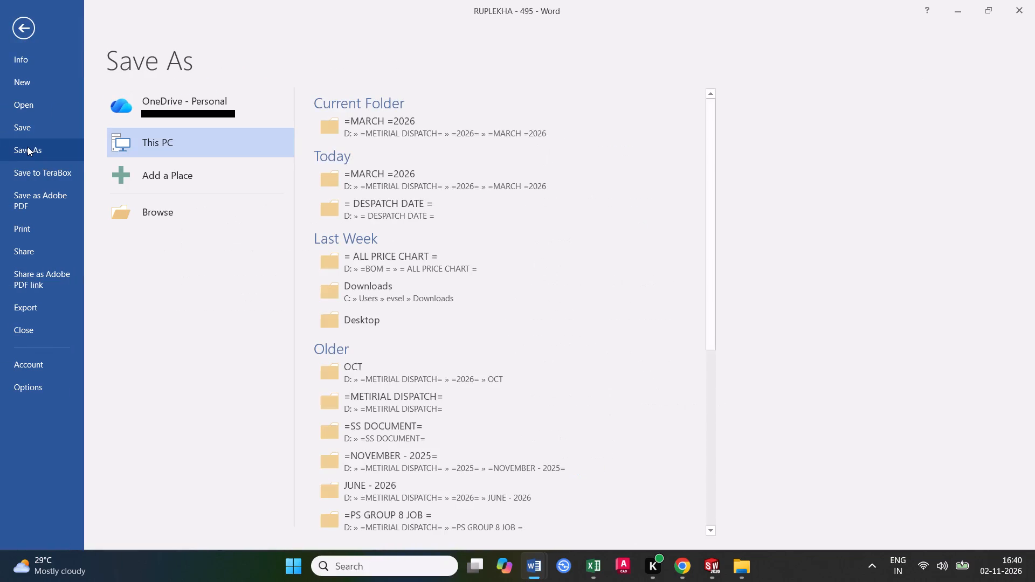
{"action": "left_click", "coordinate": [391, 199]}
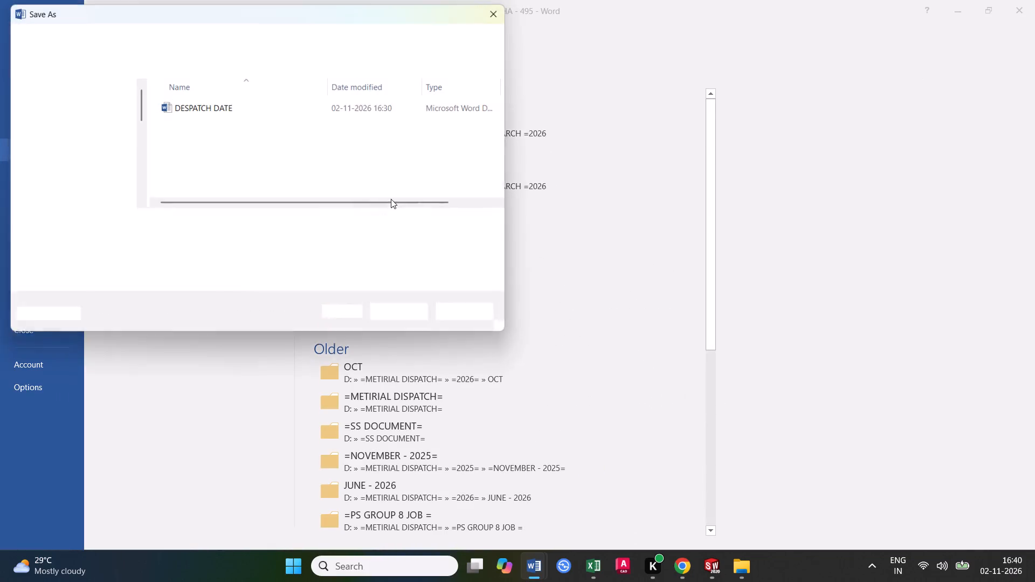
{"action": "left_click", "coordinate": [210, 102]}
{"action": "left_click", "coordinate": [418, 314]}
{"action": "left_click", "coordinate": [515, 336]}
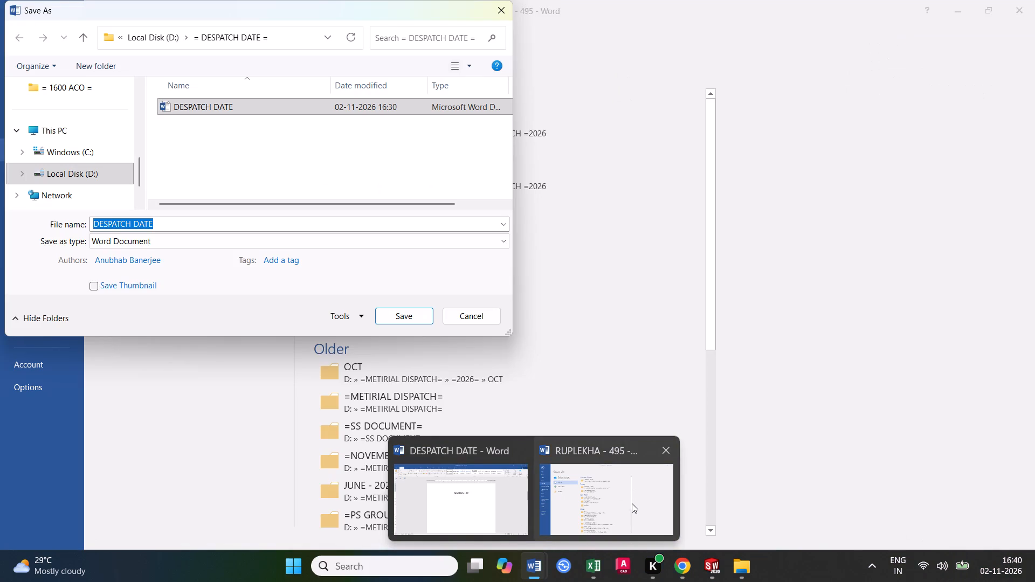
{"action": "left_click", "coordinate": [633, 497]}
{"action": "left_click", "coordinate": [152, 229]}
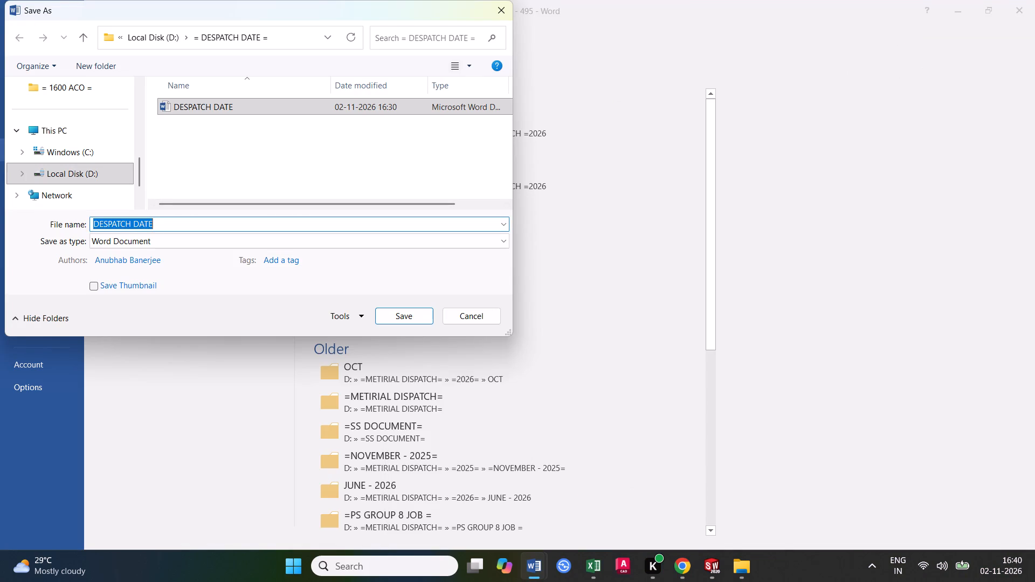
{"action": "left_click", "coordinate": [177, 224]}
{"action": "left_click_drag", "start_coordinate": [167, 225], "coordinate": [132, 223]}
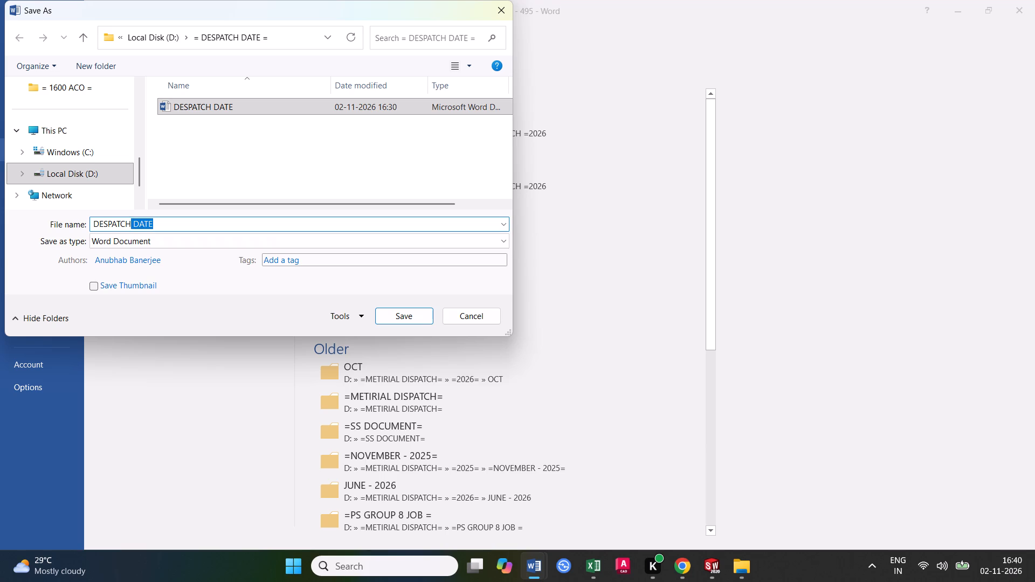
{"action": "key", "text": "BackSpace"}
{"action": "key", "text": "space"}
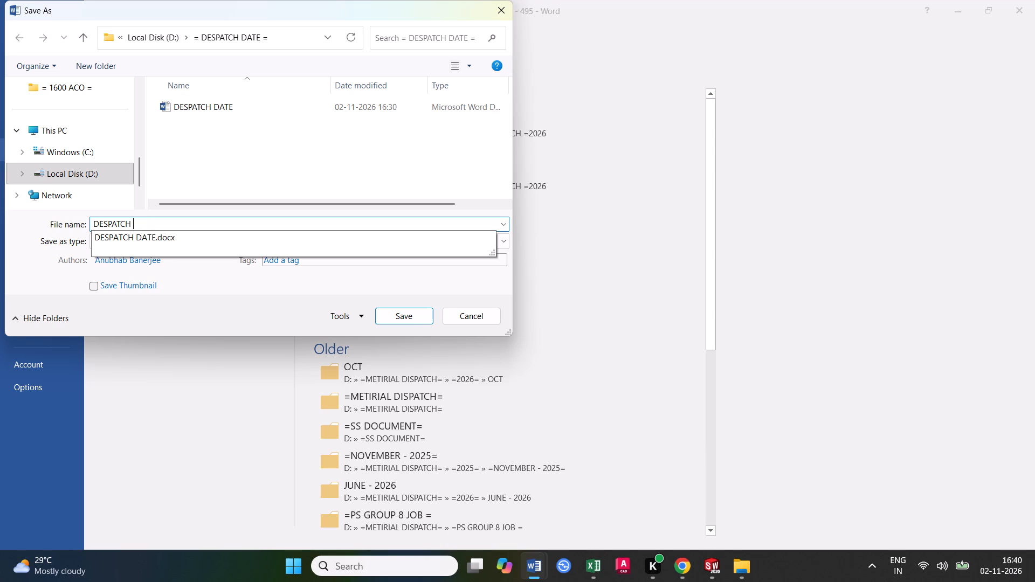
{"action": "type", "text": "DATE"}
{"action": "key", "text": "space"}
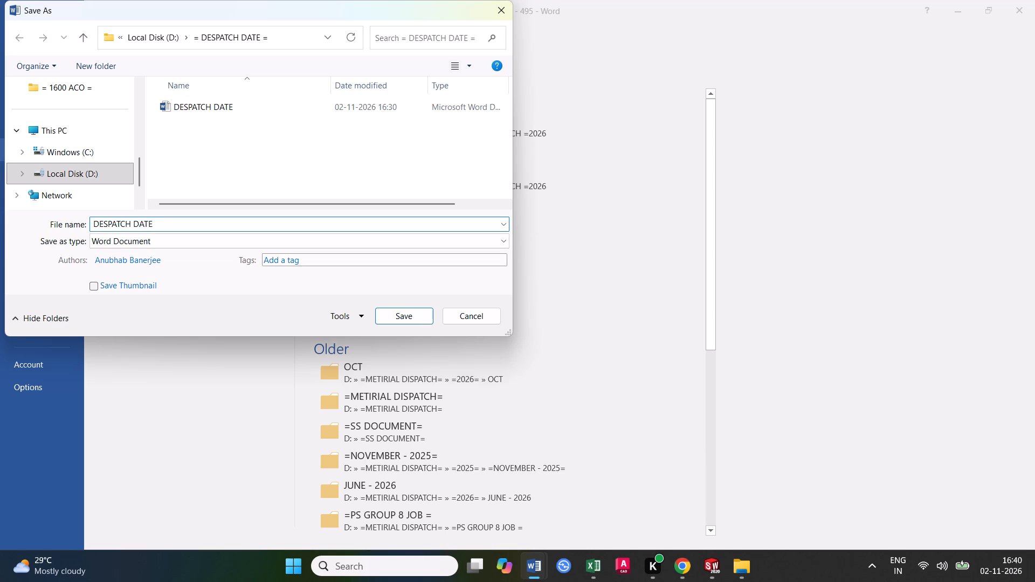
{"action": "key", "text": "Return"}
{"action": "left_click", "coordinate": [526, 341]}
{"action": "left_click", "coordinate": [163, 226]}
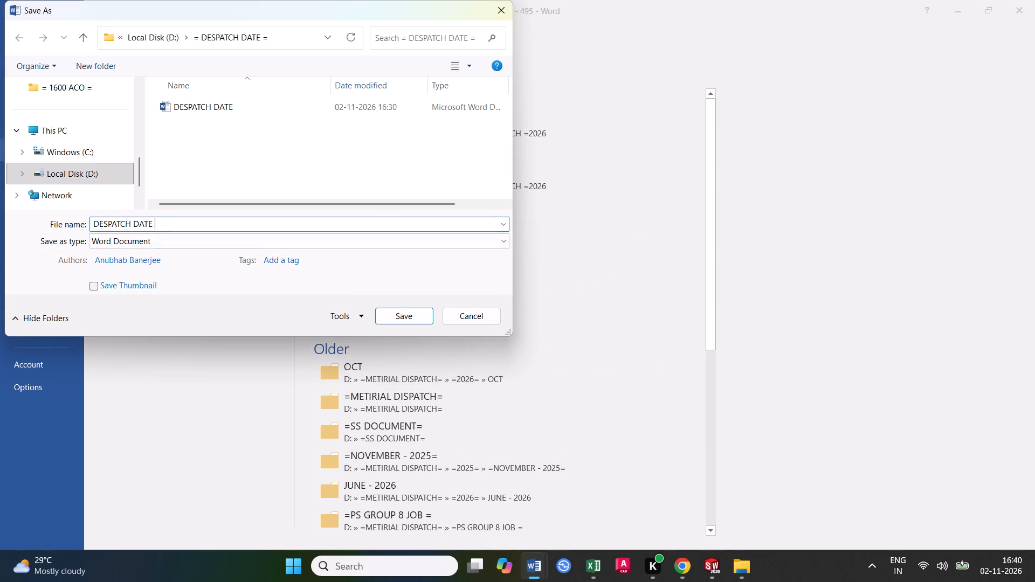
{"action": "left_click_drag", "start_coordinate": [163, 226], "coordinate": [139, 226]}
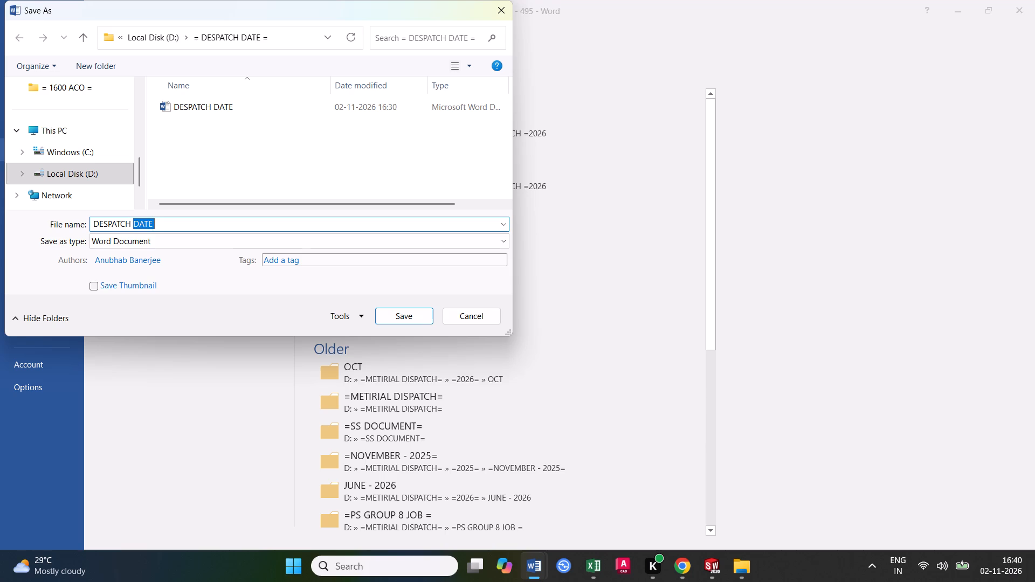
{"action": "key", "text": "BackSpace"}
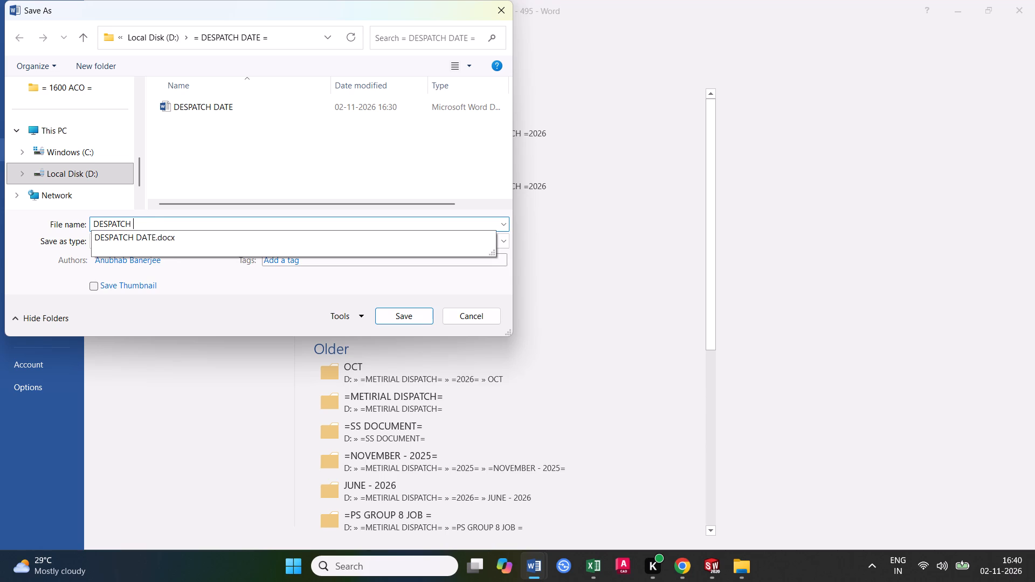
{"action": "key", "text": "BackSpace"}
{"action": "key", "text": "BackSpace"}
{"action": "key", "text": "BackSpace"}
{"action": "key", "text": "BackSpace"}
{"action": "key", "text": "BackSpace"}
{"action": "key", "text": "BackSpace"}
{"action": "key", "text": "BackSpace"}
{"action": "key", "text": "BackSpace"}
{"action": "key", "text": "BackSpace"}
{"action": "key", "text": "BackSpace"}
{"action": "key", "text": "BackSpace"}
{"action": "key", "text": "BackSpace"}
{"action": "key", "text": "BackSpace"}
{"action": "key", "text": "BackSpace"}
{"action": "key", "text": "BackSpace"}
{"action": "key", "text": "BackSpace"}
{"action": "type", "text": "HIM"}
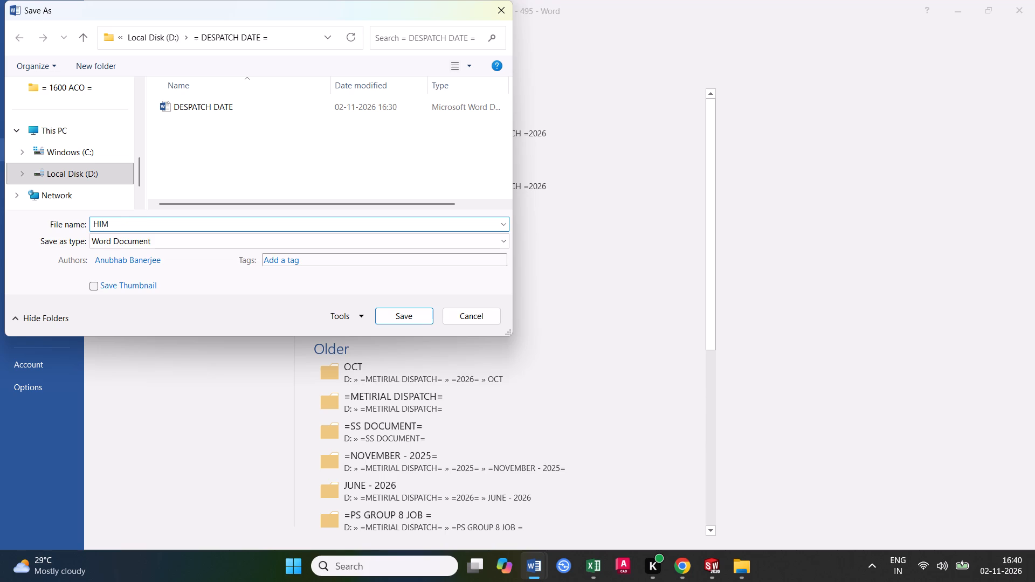
Enter HIMADRI DESPATCH - as the beginning of the new file name for the document copy in the = DESPATCH DATE = folder.
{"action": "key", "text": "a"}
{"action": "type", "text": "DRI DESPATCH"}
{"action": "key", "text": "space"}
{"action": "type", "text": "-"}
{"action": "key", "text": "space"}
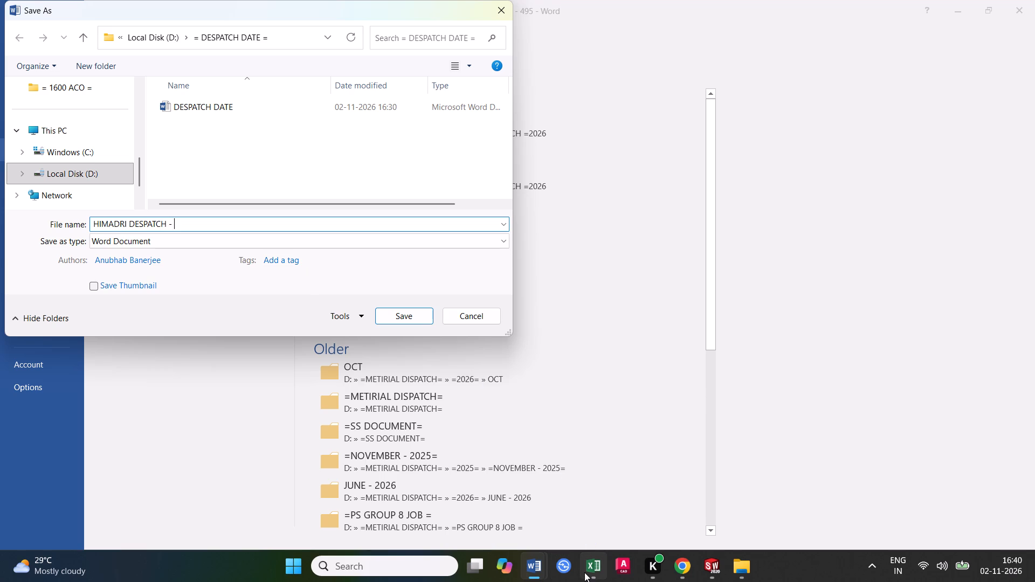
Launch AutoCAD 2024, switching Wi-Fi off while it loads, and return to the pending save of the Word document.
{"action": "left_click", "coordinate": [619, 568]}
{"action": "left_click", "coordinate": [927, 565]}
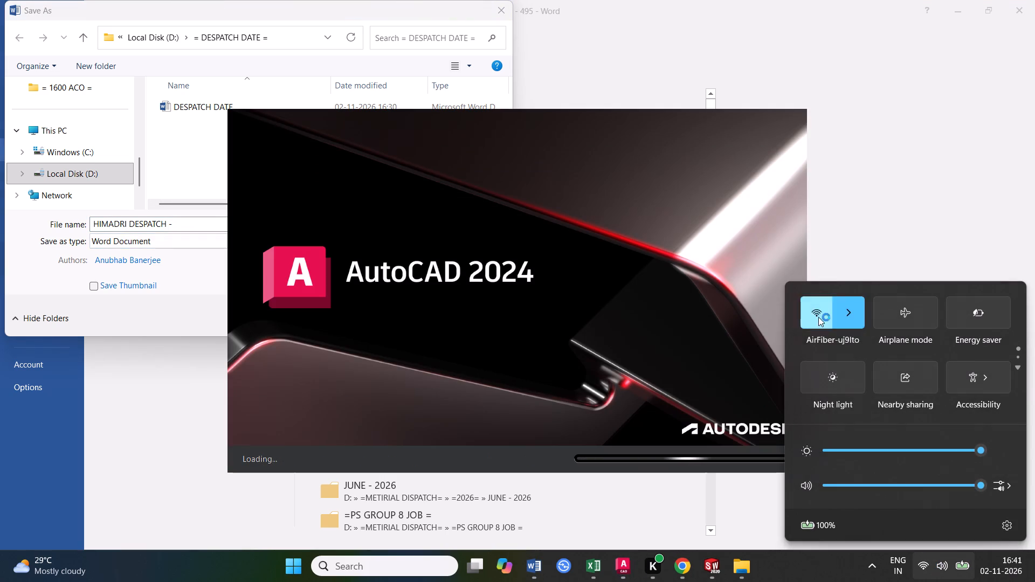
{"action": "left_click", "coordinate": [810, 309]}
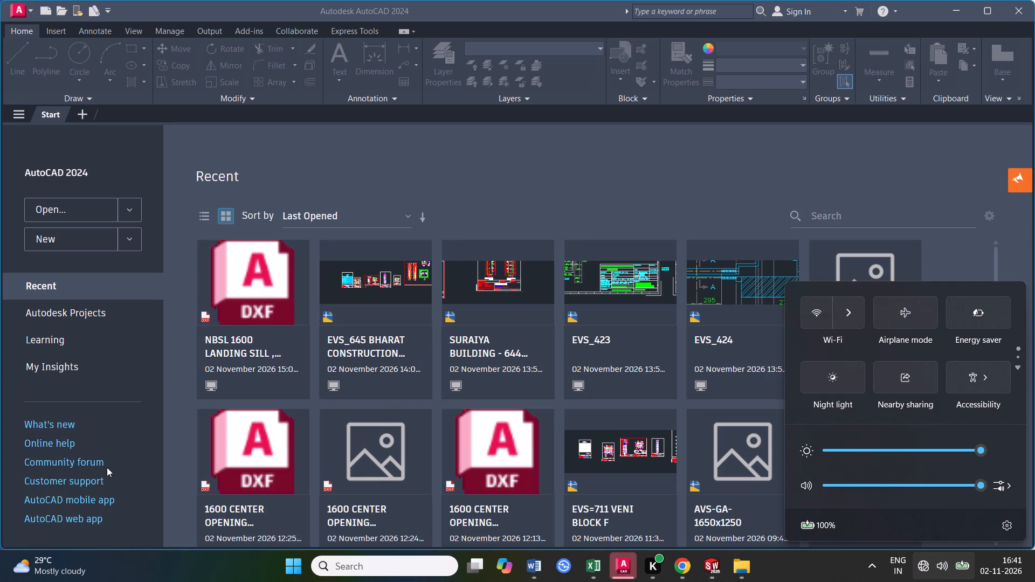
{"action": "left_click", "coordinate": [950, 8]}
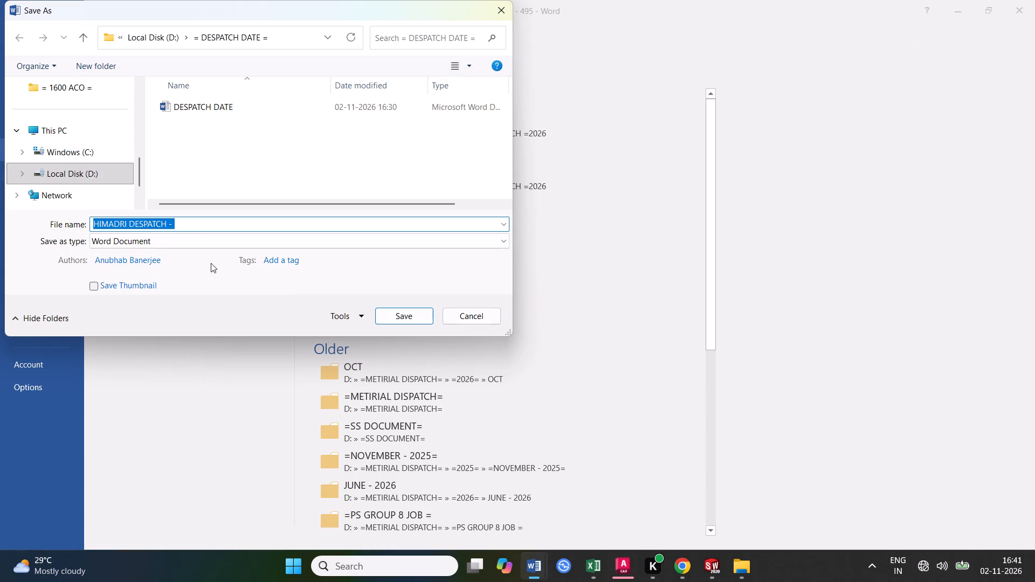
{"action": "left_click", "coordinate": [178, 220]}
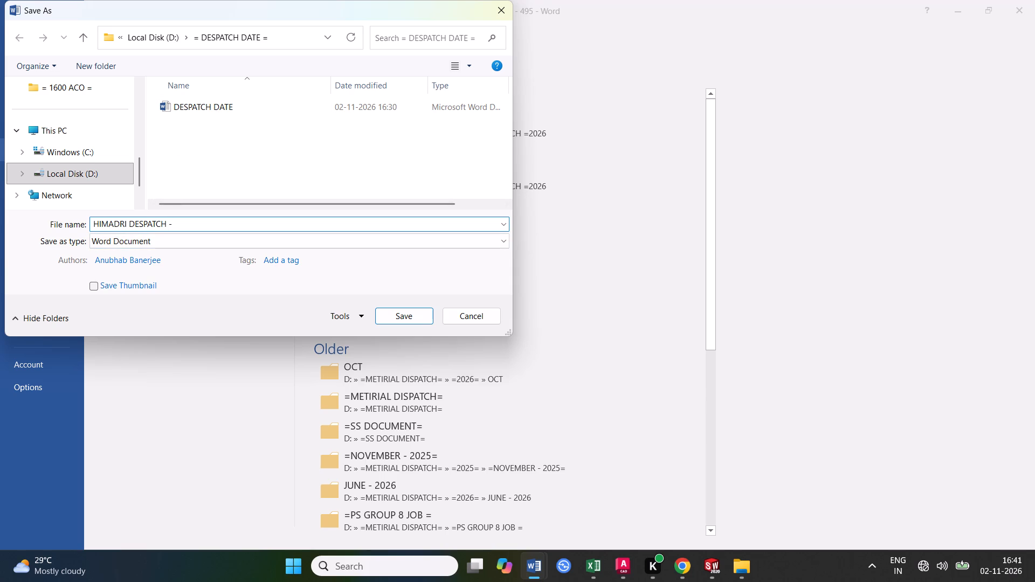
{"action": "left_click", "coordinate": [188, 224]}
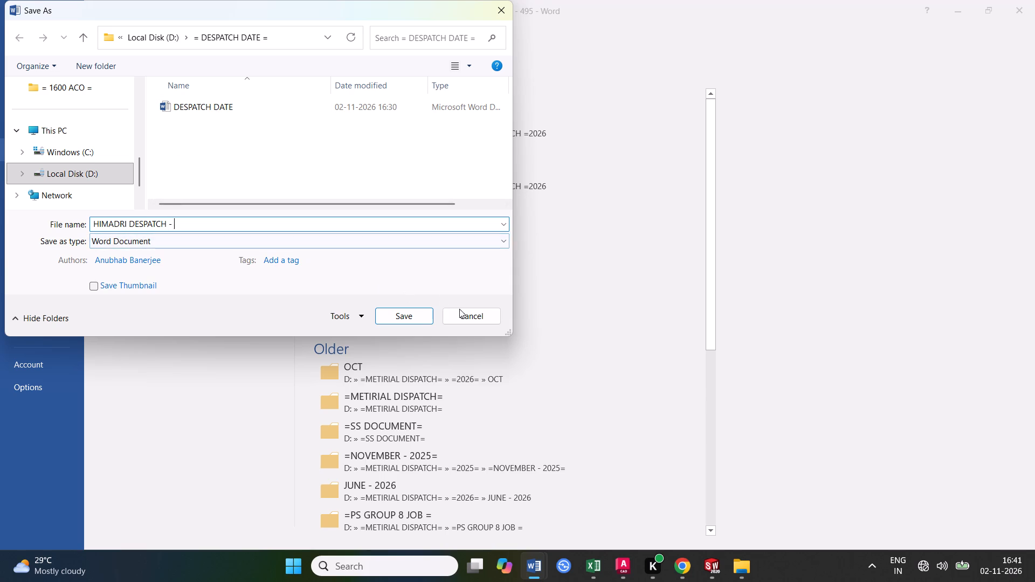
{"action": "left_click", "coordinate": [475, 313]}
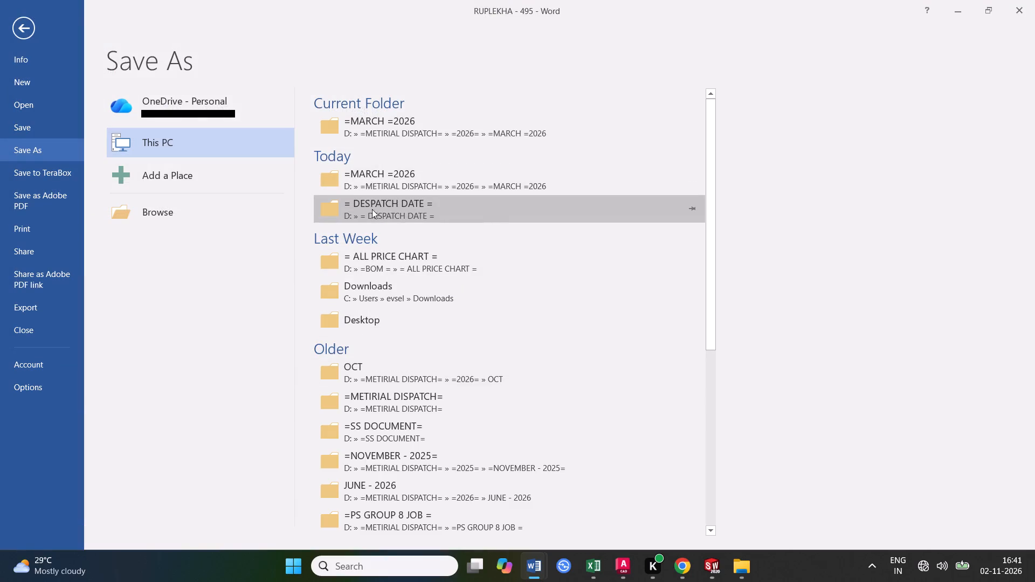
Save a copy of the document as HIMADRI in the = DESPATCH DATE = folder on Local Disk (D:).
{"action": "left_click", "coordinate": [169, 214]}
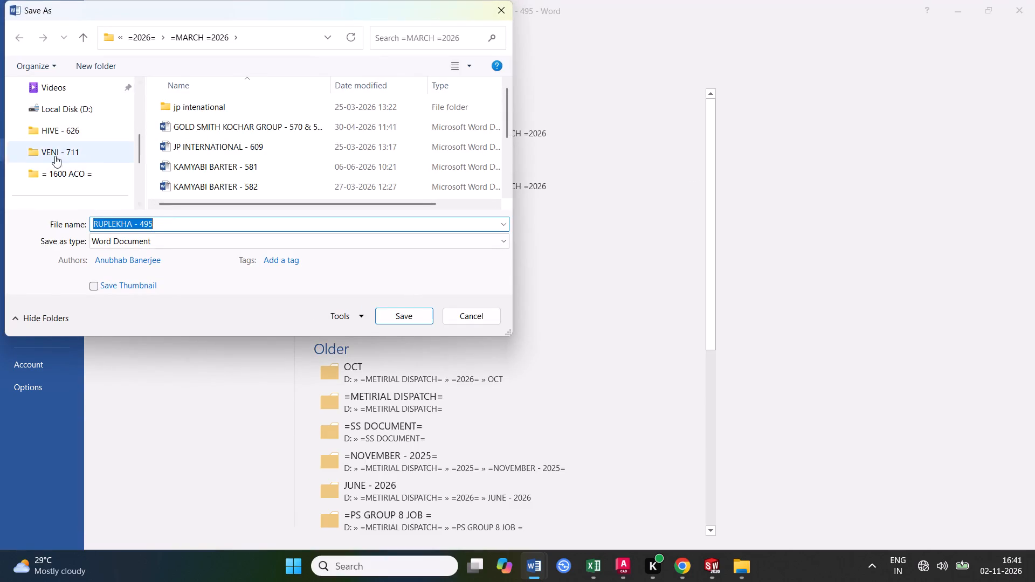
{"action": "scroll", "coordinate": [60, 149], "scroll_direction": "down", "scroll_amount": 3}
{"action": "left_click", "coordinate": [87, 108]}
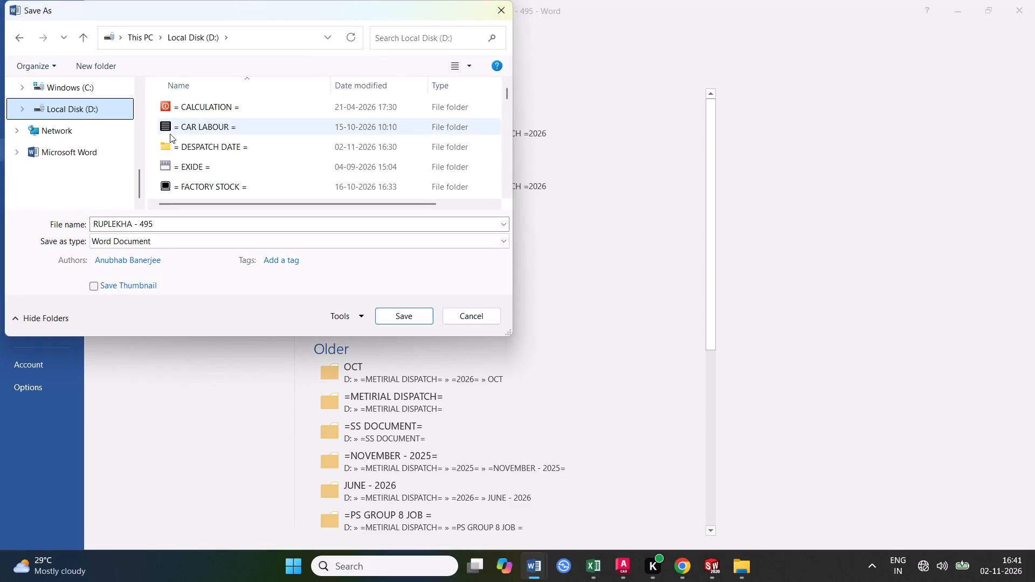
{"action": "double_click", "coordinate": [210, 148]}
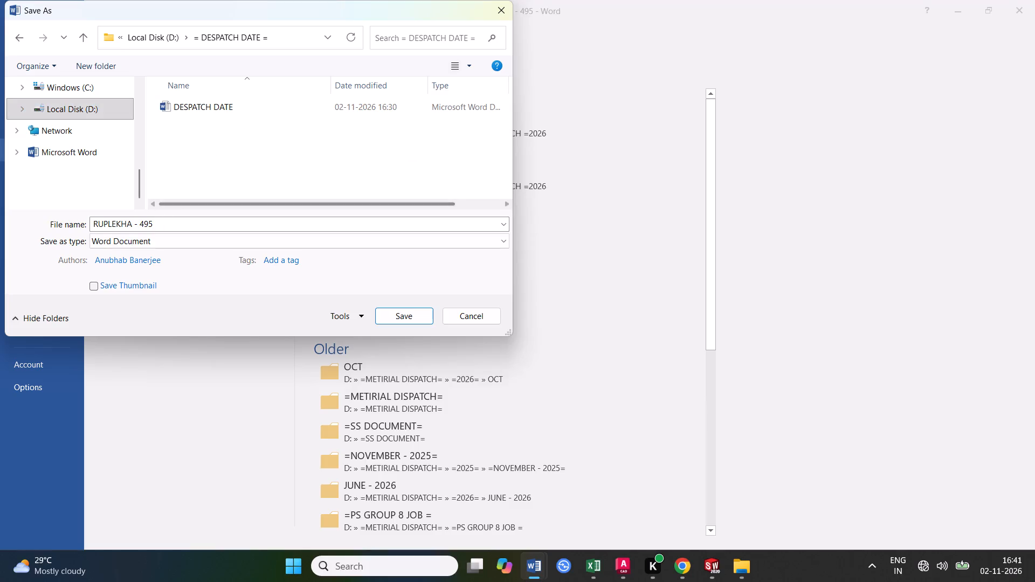
{"action": "left_click", "coordinate": [157, 221]}
{"action": "left_click", "coordinate": [151, 224]}
{"action": "left_click_drag", "start_coordinate": [151, 224], "coordinate": [93, 225]}
{"action": "type", "text": "HIM"}
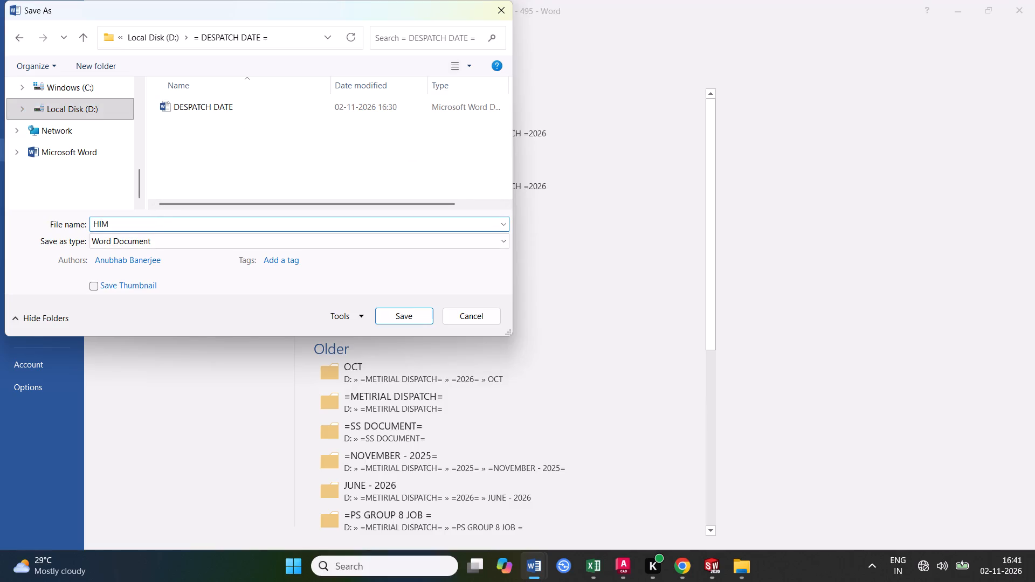
{"action": "type", "text": "ADRI"}
{"action": "key", "text": "space"}
{"action": "key", "text": "Return"}
{"action": "left_click", "coordinate": [395, 281]}
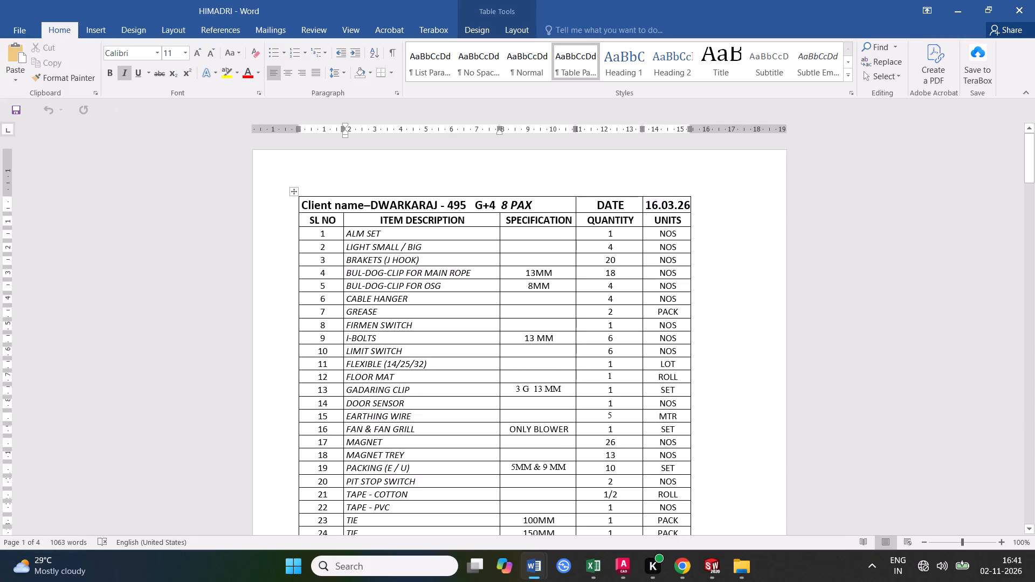
Clear the client details after "Client name–" and the date value in the header row, keeping the date cell.
{"action": "left_click_drag", "start_coordinate": [539, 204], "coordinate": [387, 200]}
{"action": "key", "text": "BackSpace"}
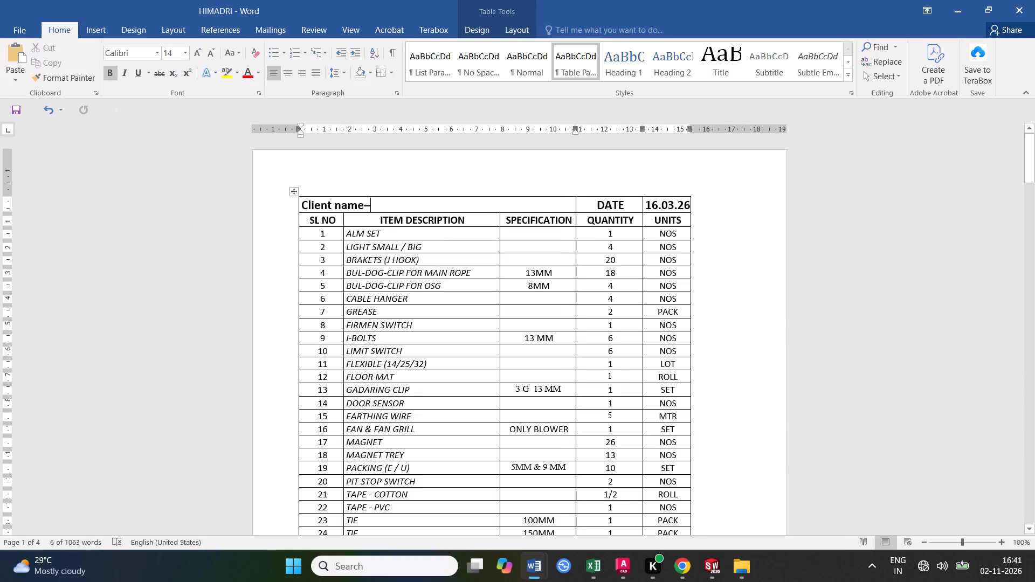
{"action": "key", "text": "space"}
{"action": "left_click_drag", "start_coordinate": [646, 204], "coordinate": [693, 202]}
{"action": "key", "text": "BackSpace"}
{"action": "left_click", "coordinate": [493, 304]}
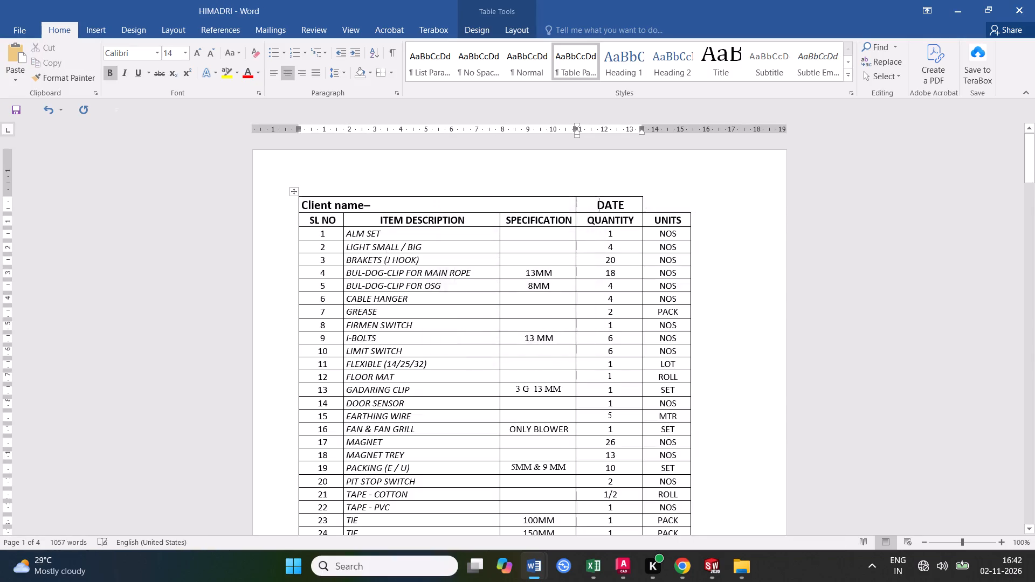
{"action": "key", "text": "ctrl+z"}
{"action": "key", "text": "Delete"}
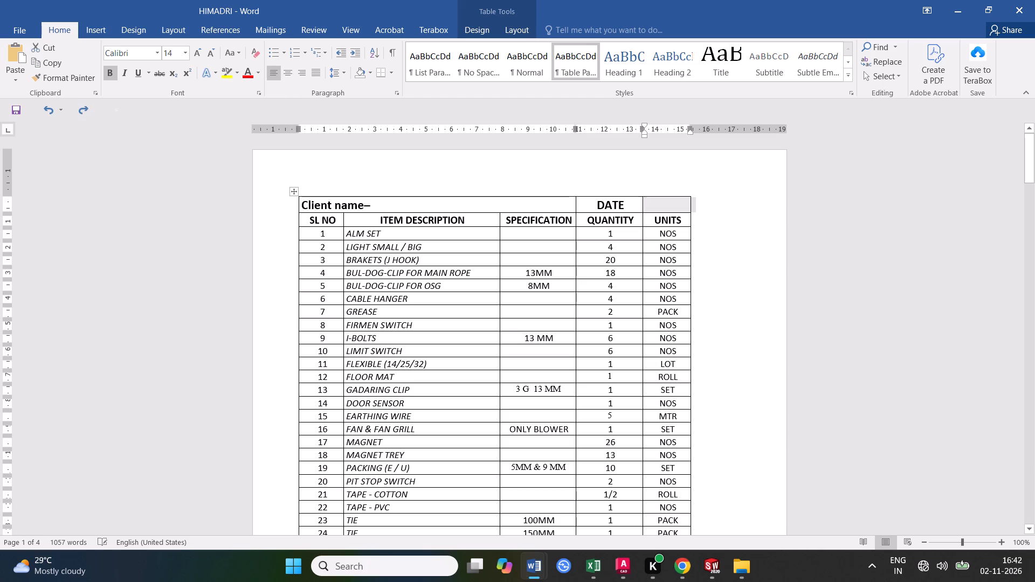
Clear all quantities on page 1, from ALM SET through DBR in the controller section.
{"action": "scroll", "coordinate": [606, 241], "scroll_direction": "down", "scroll_amount": 1}
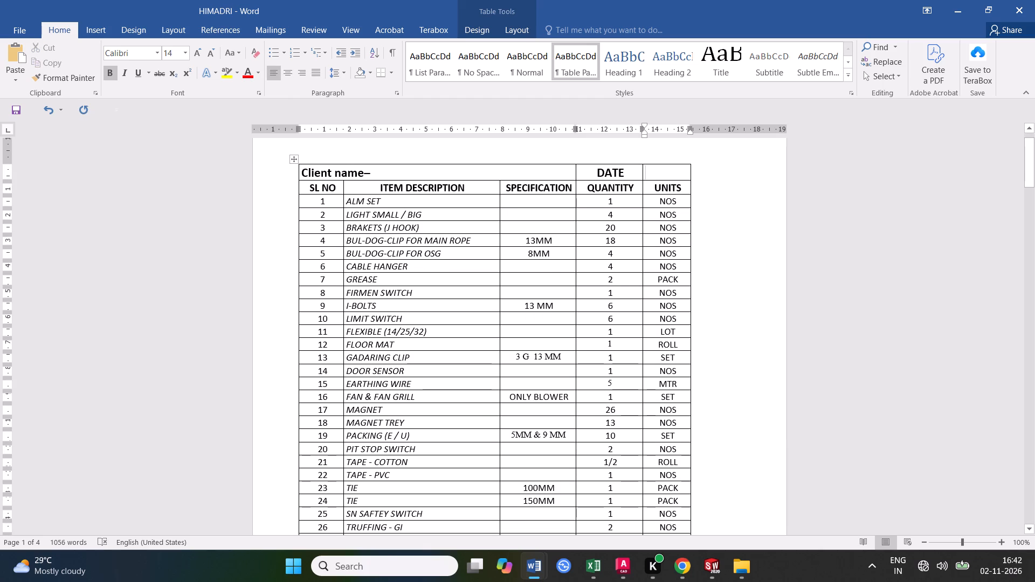
{"action": "left_click_drag", "start_coordinate": [601, 200], "coordinate": [591, 362]}
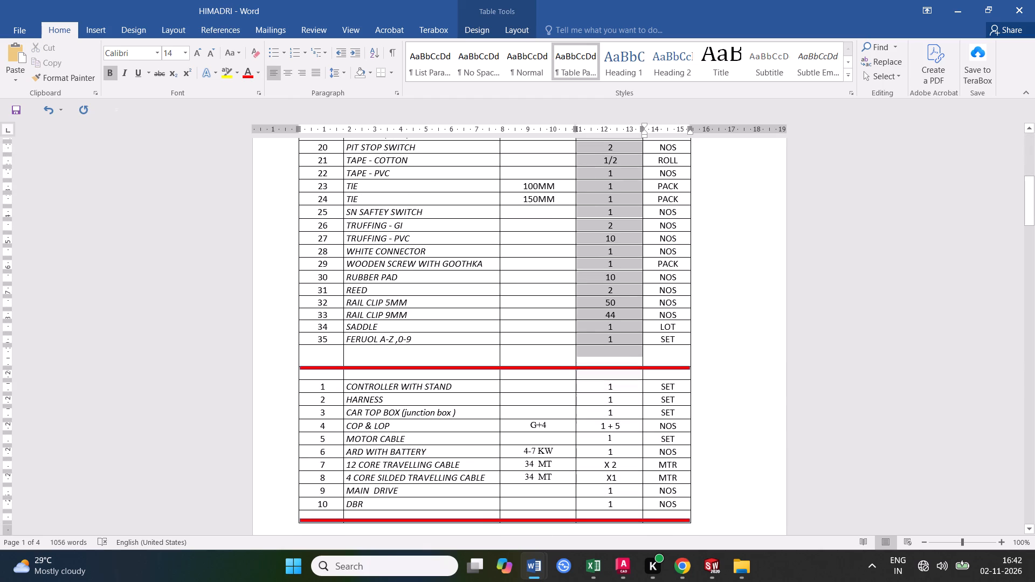
{"action": "left_click_drag", "start_coordinate": [591, 362], "coordinate": [597, 510]}
{"action": "key", "text": "Delete"}
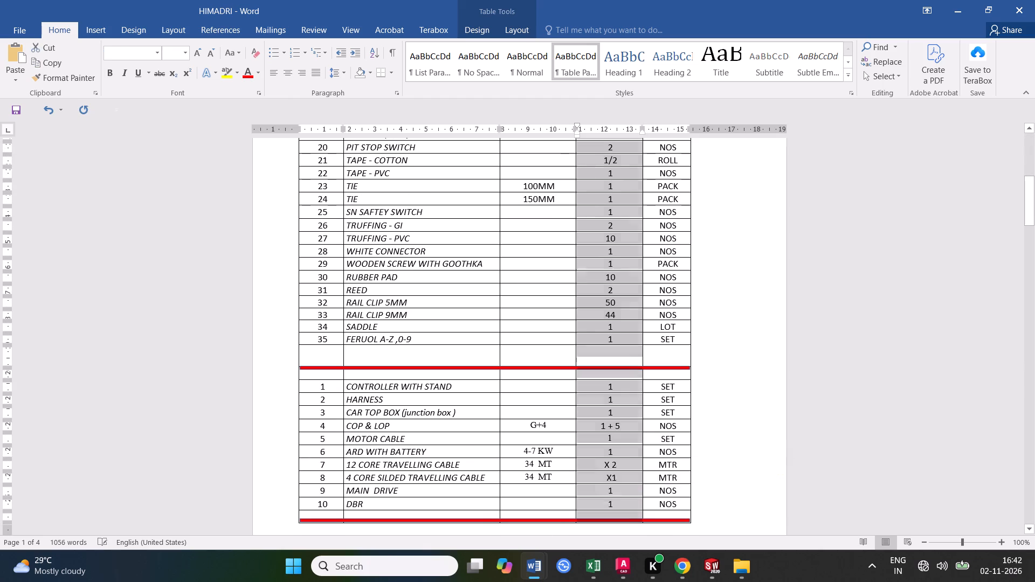
Clear the quantities in the main rail section and the cabin section, through LANDING TOE GUARD.
{"action": "scroll", "coordinate": [667, 313], "scroll_direction": "down", "scroll_amount": 8}
{"action": "scroll", "coordinate": [620, 325], "scroll_direction": "down", "scroll_amount": 4}
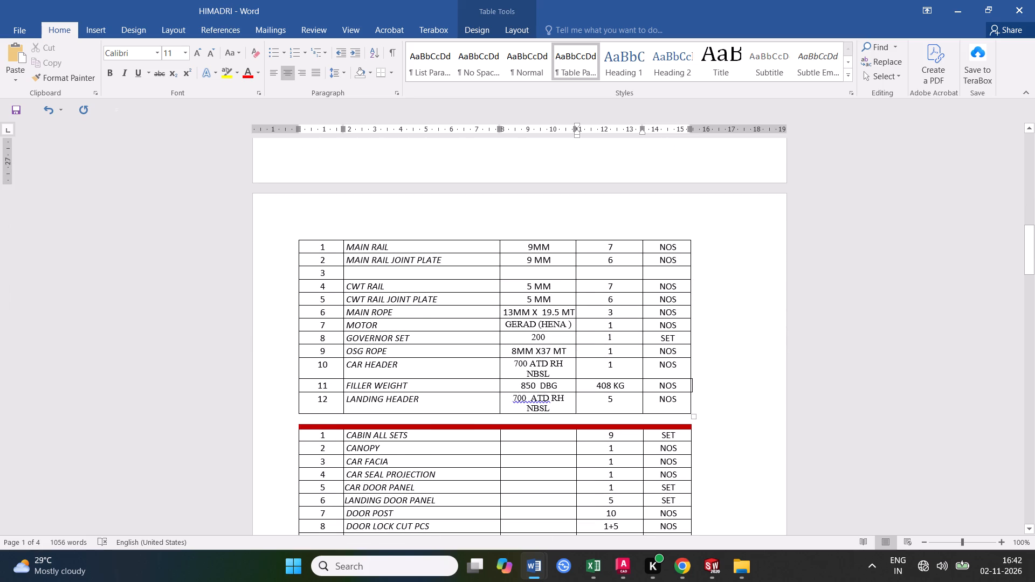
{"action": "left_click_drag", "start_coordinate": [597, 245], "coordinate": [616, 414]}
{"action": "key", "text": "Delete"}
{"action": "scroll", "coordinate": [613, 341], "scroll_direction": "down", "scroll_amount": 5}
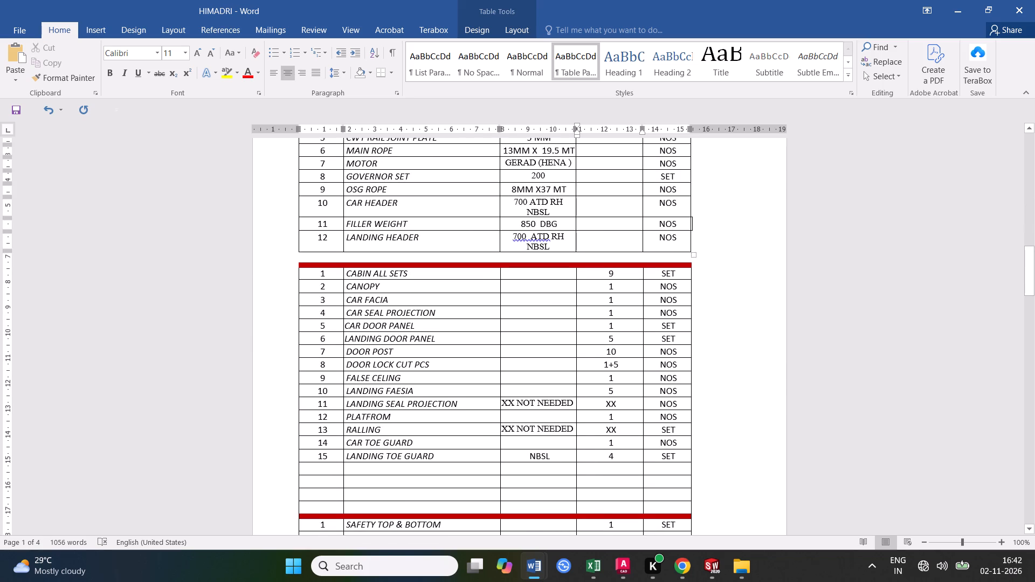
{"action": "left_click_drag", "start_coordinate": [603, 269], "coordinate": [620, 455]}
{"action": "key", "text": "Delete"}
Clear the quantities in the safety and bracket section, from SAFETY TOP & BOTTOM through COUNTER GP BRACKET.
{"action": "scroll", "coordinate": [608, 340], "scroll_direction": "down", "scroll_amount": 6}
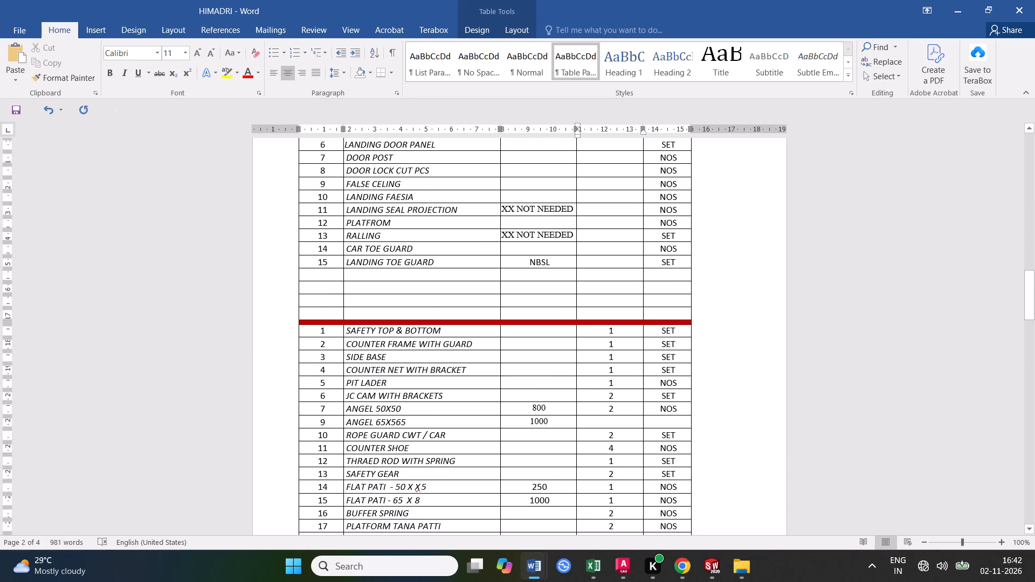
{"action": "left_click_drag", "start_coordinate": [599, 328], "coordinate": [607, 502]}
{"action": "scroll", "coordinate": [620, 330], "scroll_direction": "down", "scroll_amount": 4}
{"action": "key", "text": "Delete"}
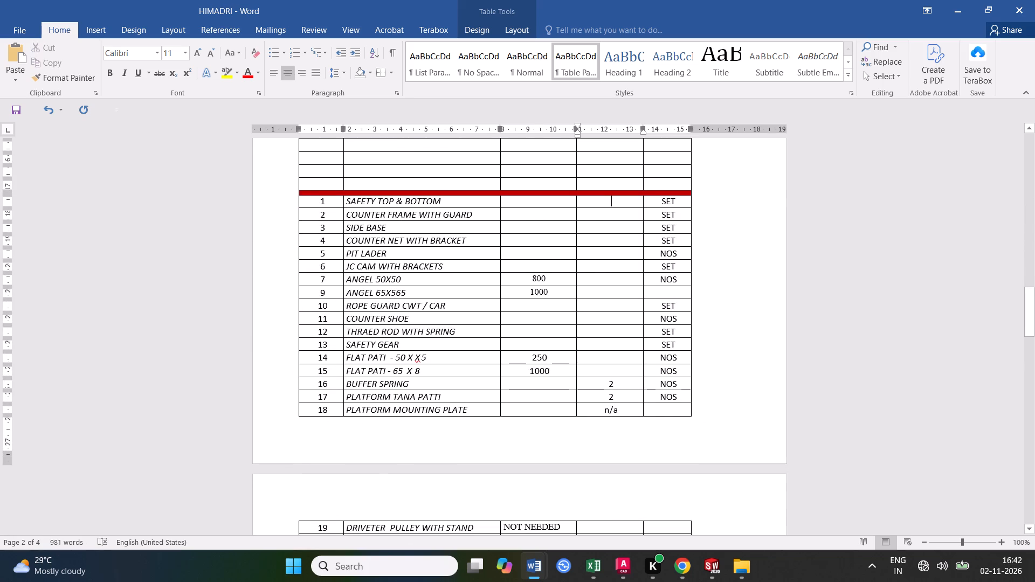
{"action": "scroll", "coordinate": [601, 289], "scroll_direction": "down", "scroll_amount": 5}
{"action": "left_click_drag", "start_coordinate": [603, 220], "coordinate": [610, 257]}
{"action": "key", "text": "Delete"}
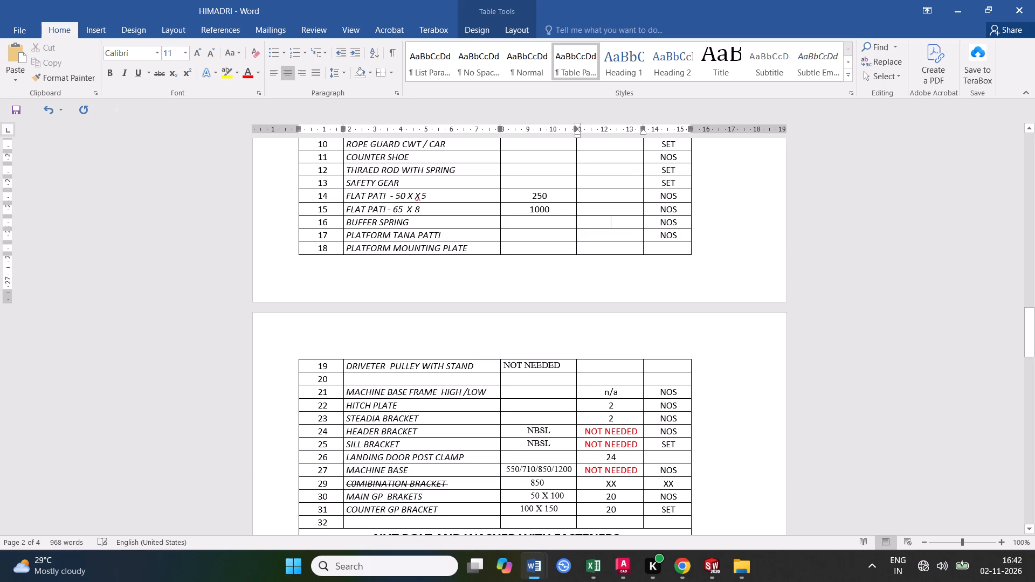
{"action": "scroll", "coordinate": [611, 249], "scroll_direction": "down", "scroll_amount": 3}
{"action": "left_click_drag", "start_coordinate": [592, 265], "coordinate": [605, 432]}
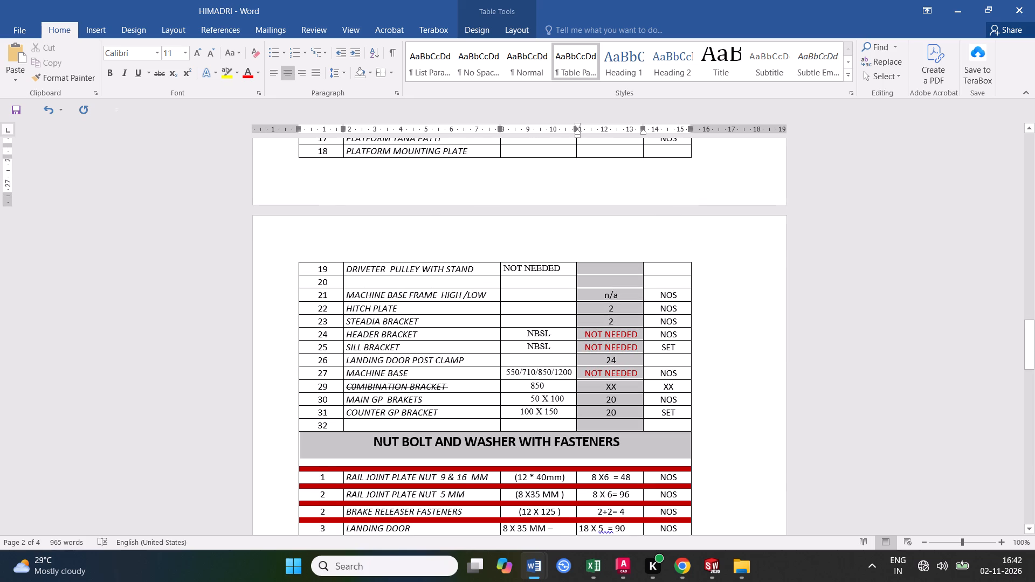
{"action": "left_click_drag", "start_coordinate": [605, 432], "coordinate": [603, 417]}
{"action": "key", "text": "Delete"}
Review the NUT BOLT AND WASHER WITH FASTENERS entries, and check the cleared quantity columns back to page 1.
{"action": "scroll", "coordinate": [610, 284], "scroll_direction": "down", "scroll_amount": 6}
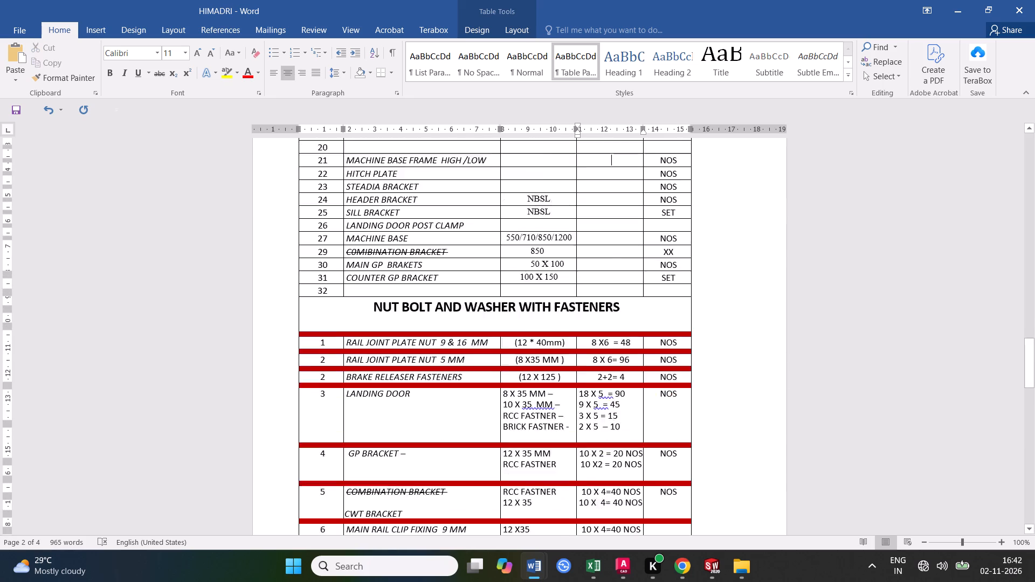
{"action": "scroll", "coordinate": [590, 284], "scroll_direction": "down", "scroll_amount": 2}
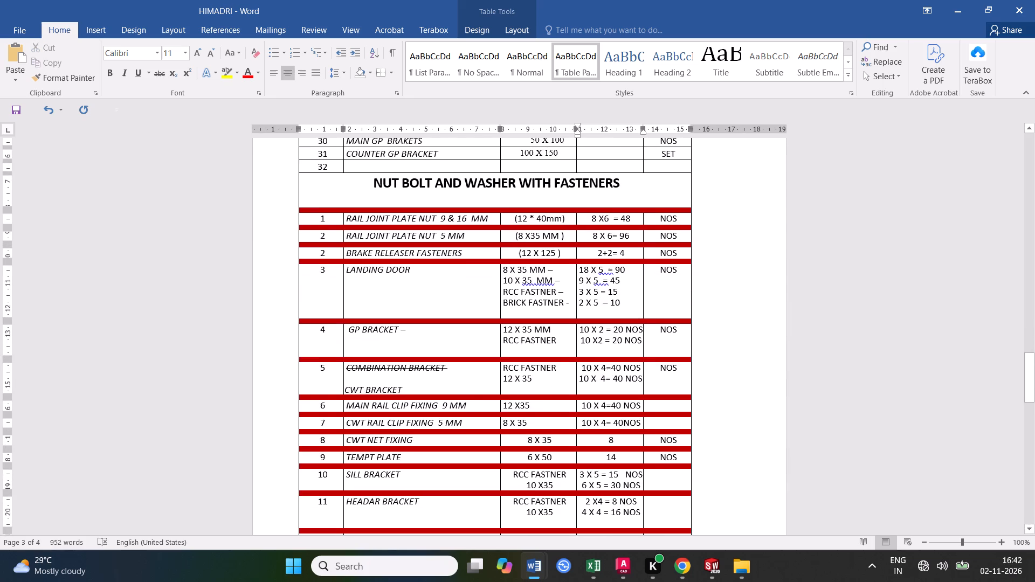
{"action": "scroll", "coordinate": [583, 263], "scroll_direction": "down", "scroll_amount": 2}
{"action": "scroll", "coordinate": [581, 259], "scroll_direction": "up", "scroll_amount": 1}
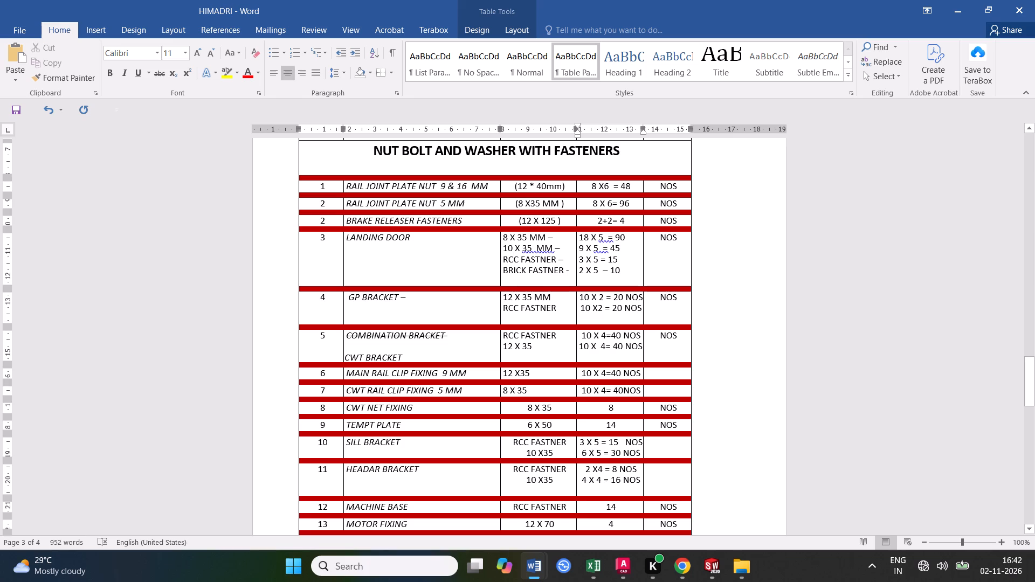
{"action": "scroll", "coordinate": [591, 187], "scroll_direction": "down", "scroll_amount": 2}
{"action": "scroll", "coordinate": [591, 187], "scroll_direction": "up", "scroll_amount": 1}
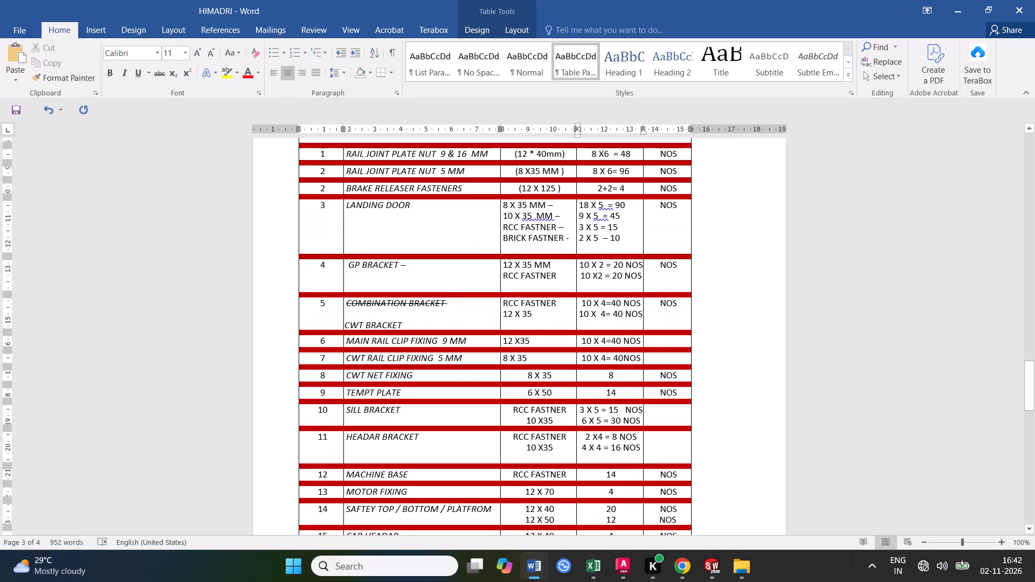
{"action": "scroll", "coordinate": [617, 228], "scroll_direction": "down", "scroll_amount": 9}
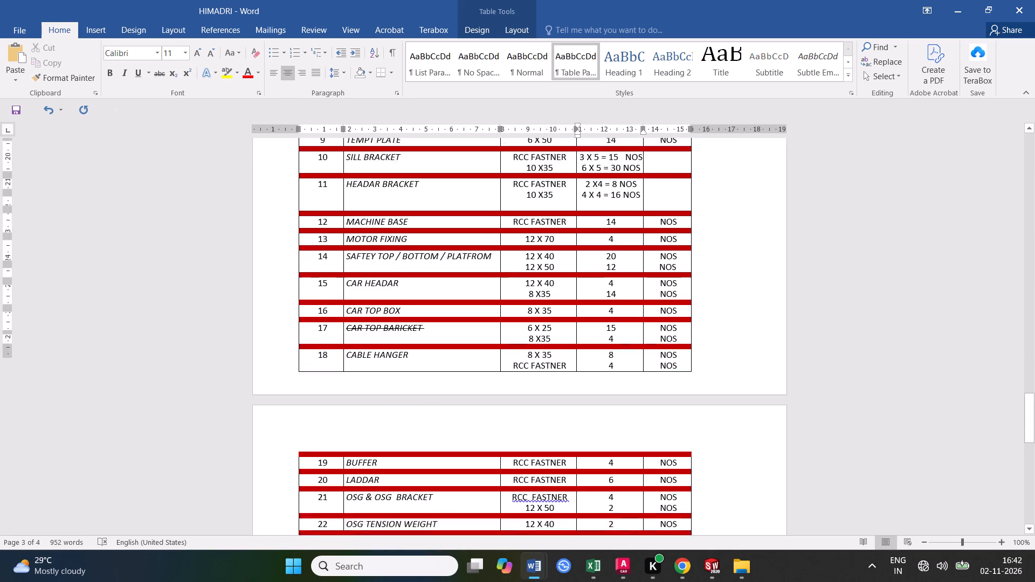
{"action": "scroll", "coordinate": [576, 297], "scroll_direction": "down", "scroll_amount": 14}
{"action": "scroll", "coordinate": [578, 323], "scroll_direction": "up", "scroll_amount": 14}
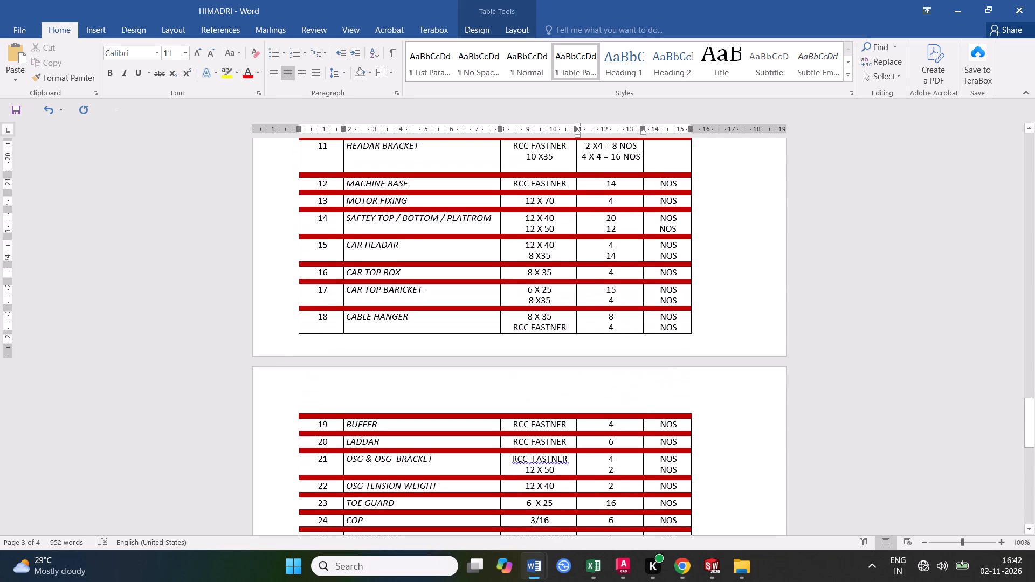
{"action": "scroll", "coordinate": [579, 315], "scroll_direction": "up", "scroll_amount": 2}
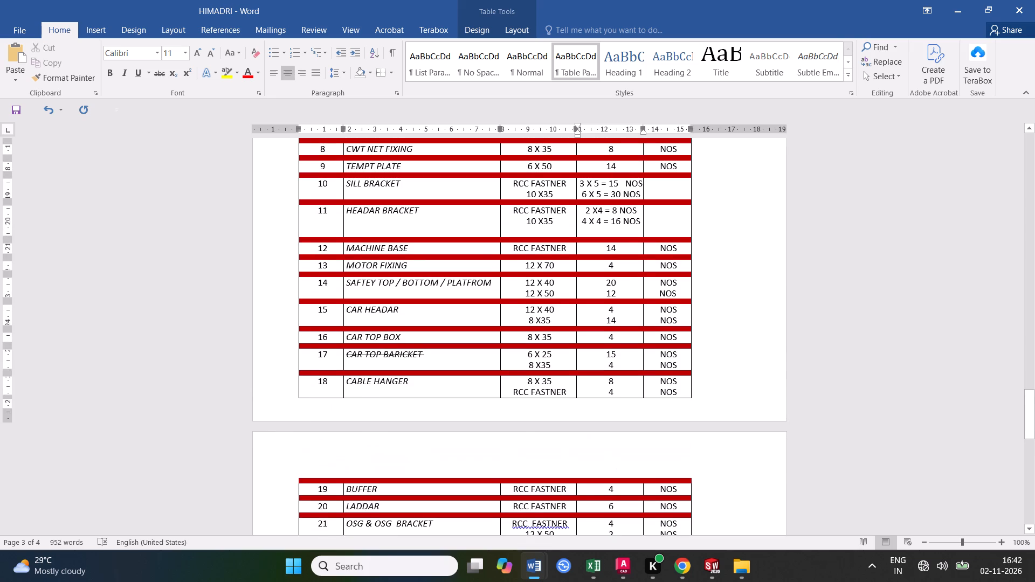
{"action": "scroll", "coordinate": [489, 350], "scroll_direction": "up", "scroll_amount": 5}
{"action": "scroll", "coordinate": [550, 345], "scroll_direction": "up", "scroll_amount": 18}
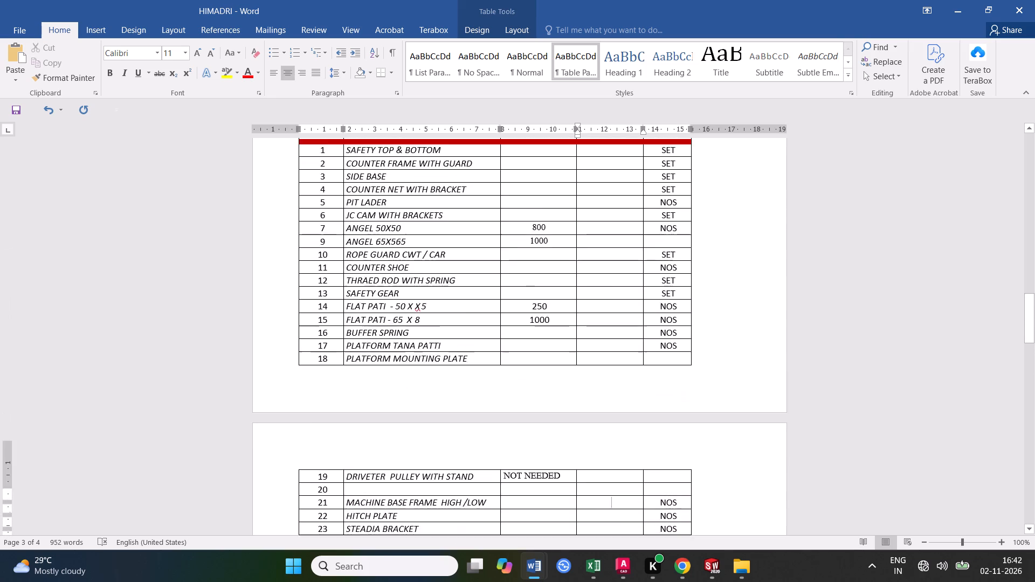
{"action": "scroll", "coordinate": [552, 300], "scroll_direction": "up", "scroll_amount": 20}
{"action": "scroll", "coordinate": [552, 300], "scroll_direction": "up", "scroll_amount": 19}
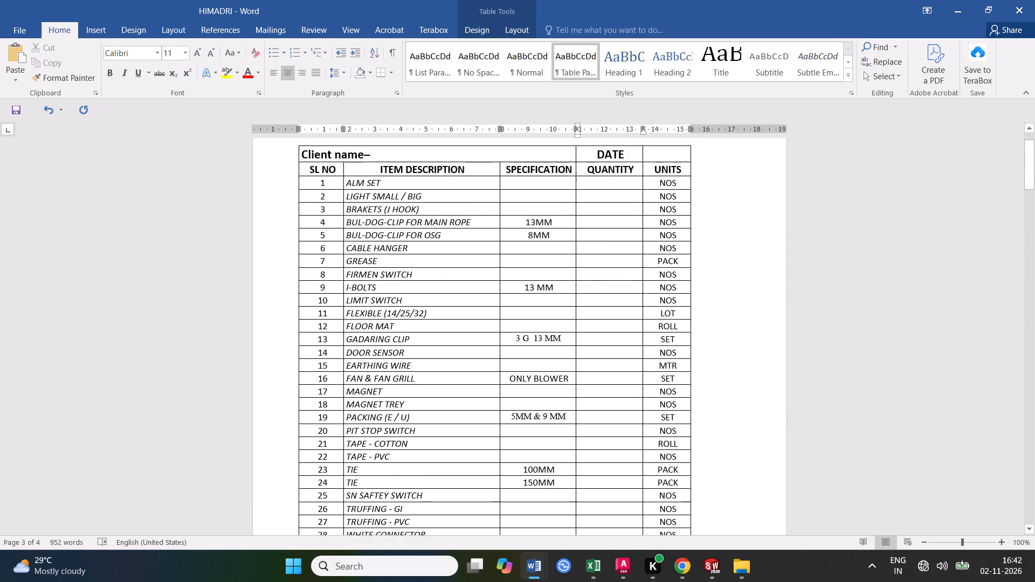
{"action": "scroll", "coordinate": [559, 287], "scroll_direction": "up", "scroll_amount": 5}
{"action": "left_click", "coordinate": [499, 291]}
{"action": "scroll", "coordinate": [516, 315], "scroll_direction": "up", "scroll_amount": 20}
{"action": "scroll", "coordinate": [516, 315], "scroll_direction": "up", "scroll_amount": 11}
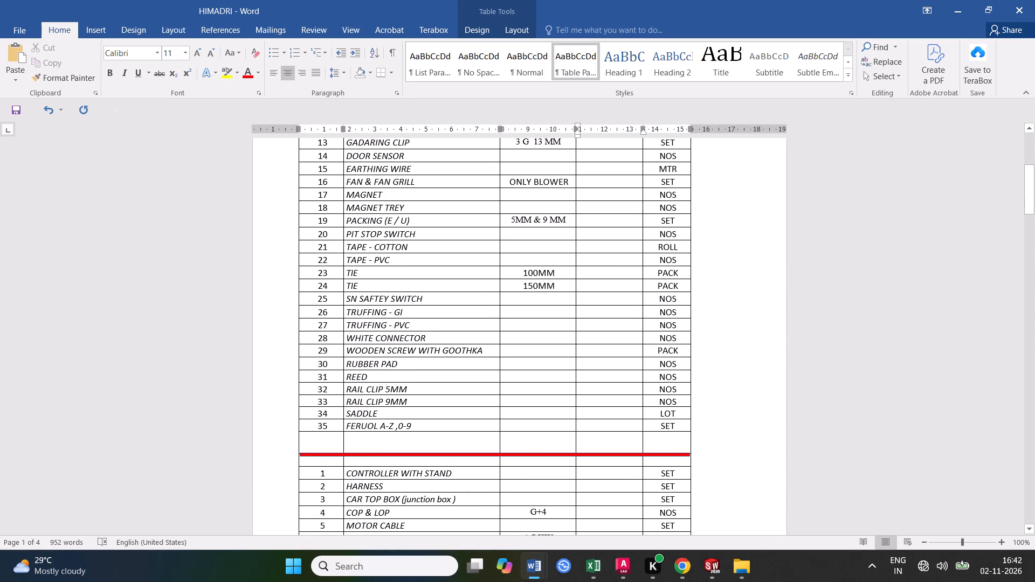
Close the HIMADRI and DESPATCH DATE documents without saving their changes, along with the open folder window.
{"action": "left_click", "coordinate": [1011, 10]}
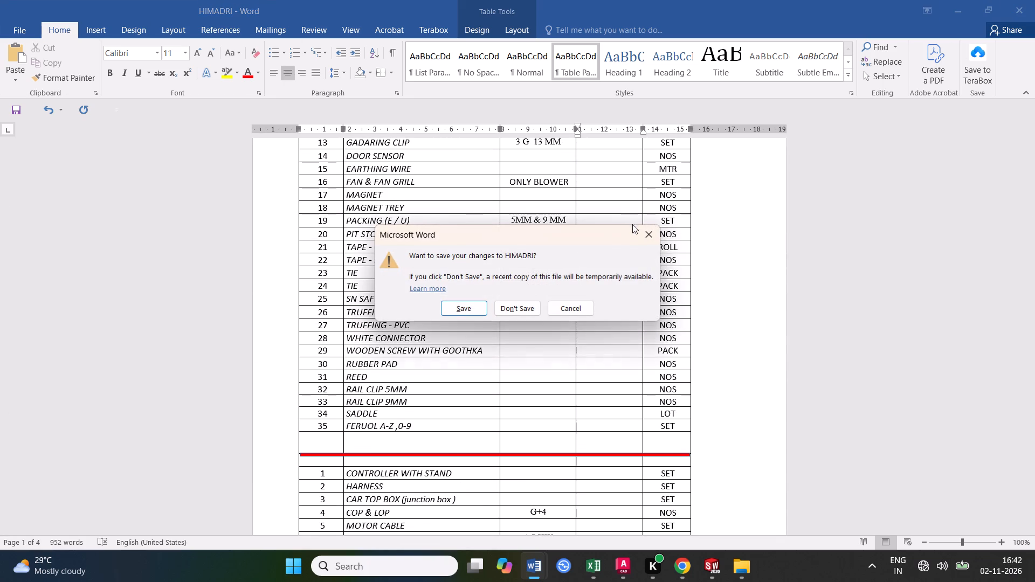
{"action": "left_click", "coordinate": [514, 315]}
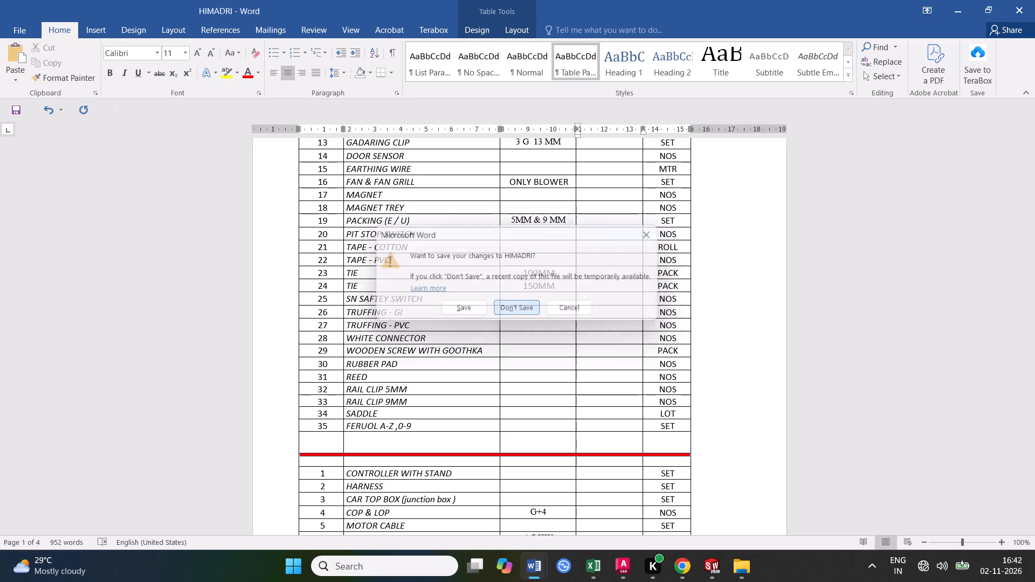
{"action": "left_click", "coordinate": [541, 308]}
{"action": "left_click", "coordinate": [1029, 15]}
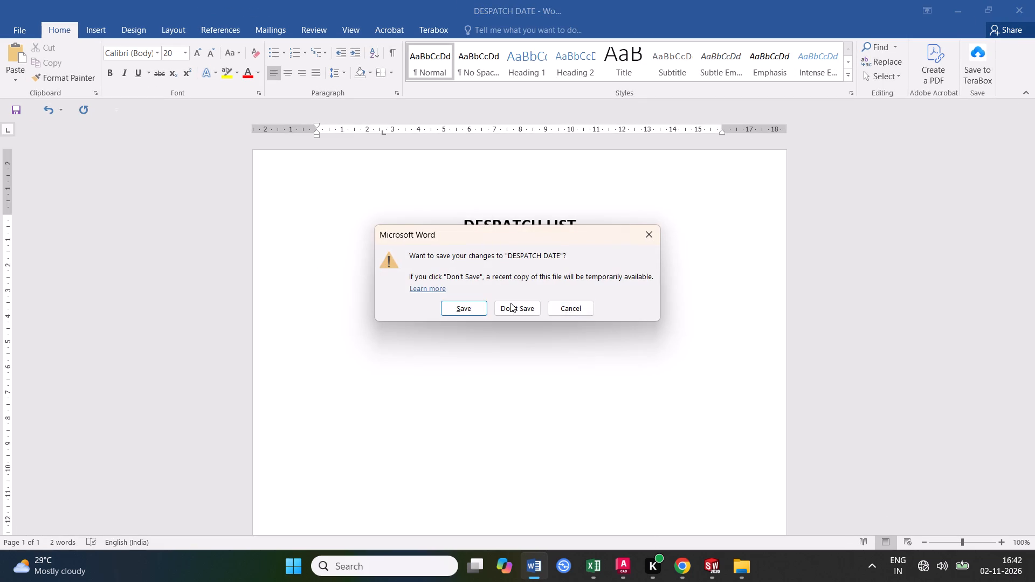
{"action": "left_click", "coordinate": [510, 303]}
{"action": "left_click", "coordinate": [1029, 8]}
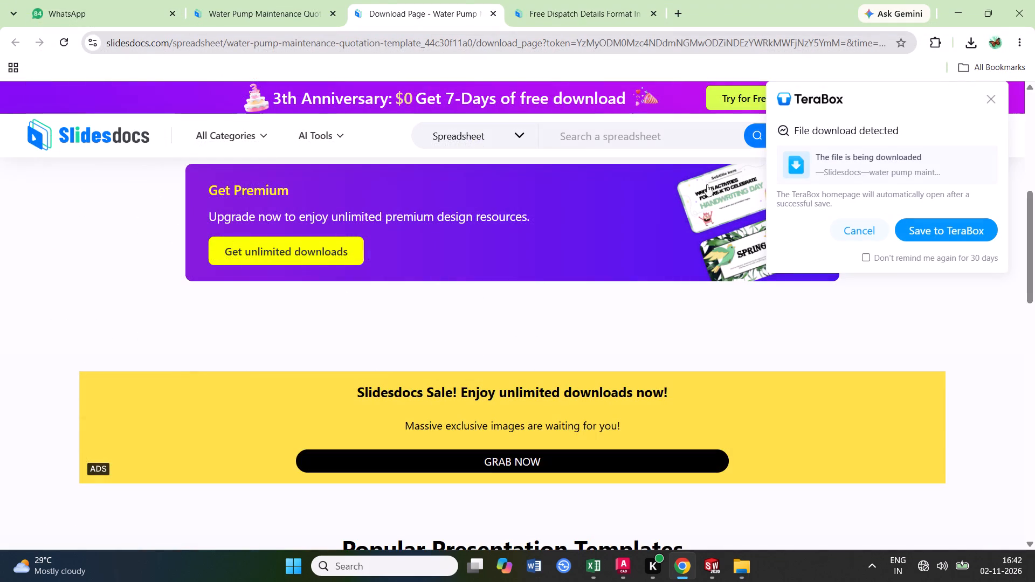
In Chrome, dismiss the TeraBox download pop-up and close the Free Dispatch Details Format and Download Page tabs.
{"action": "left_click", "coordinate": [987, 95]}
{"action": "left_click", "coordinate": [591, 0]}
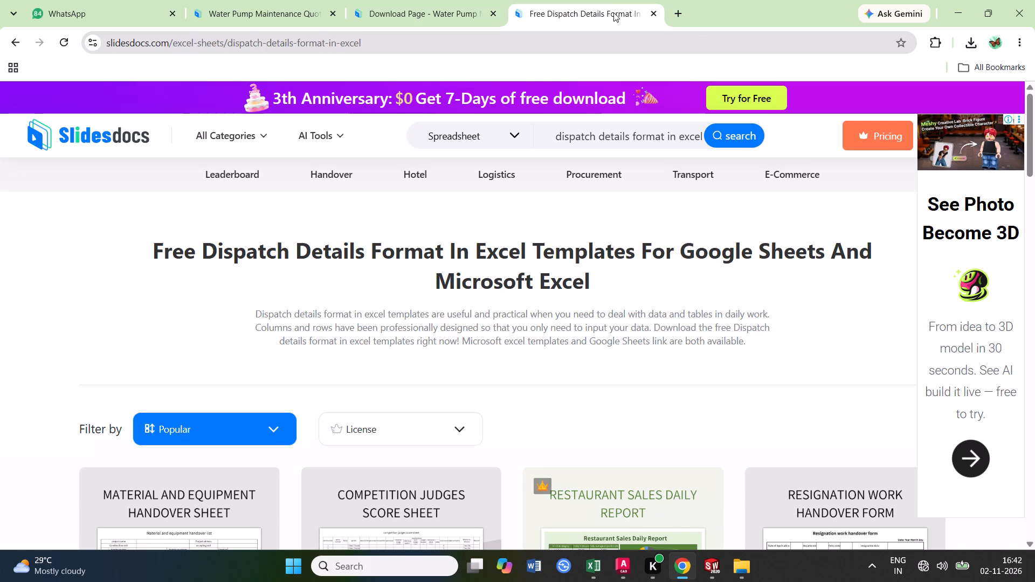
{"action": "left_click", "coordinate": [652, 16]}
{"action": "left_click", "coordinate": [416, 18]}
{"action": "left_click", "coordinate": [498, 12]}
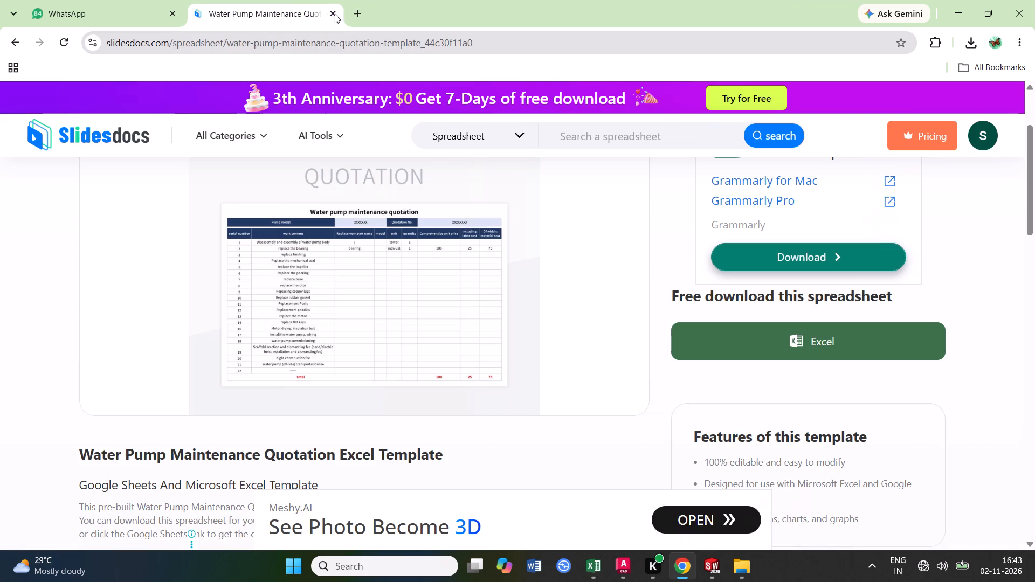
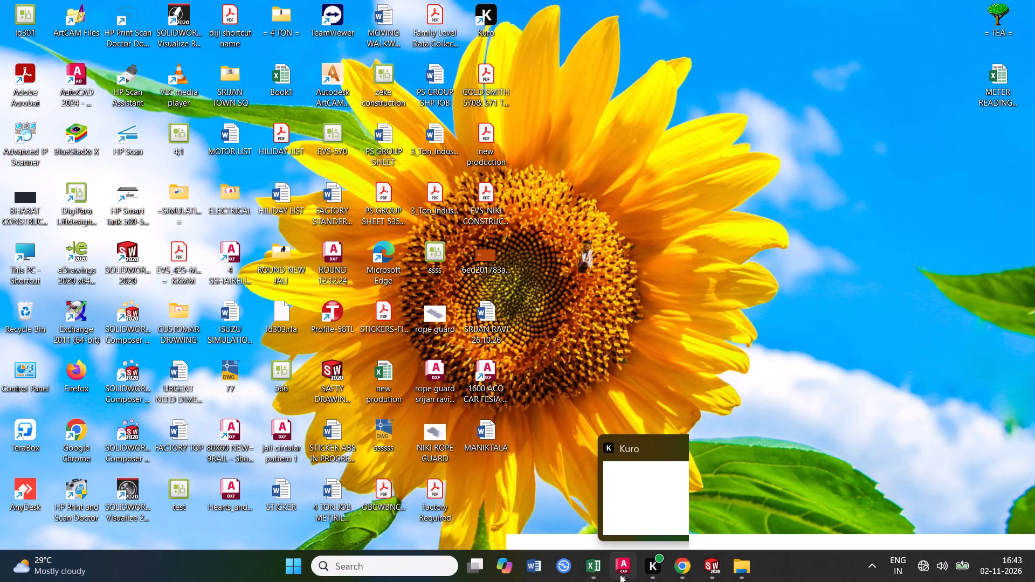
Switch to the ALL PRODUCTION LIST - 2026 workbook in Excel.
{"action": "left_click", "coordinate": [591, 508]}
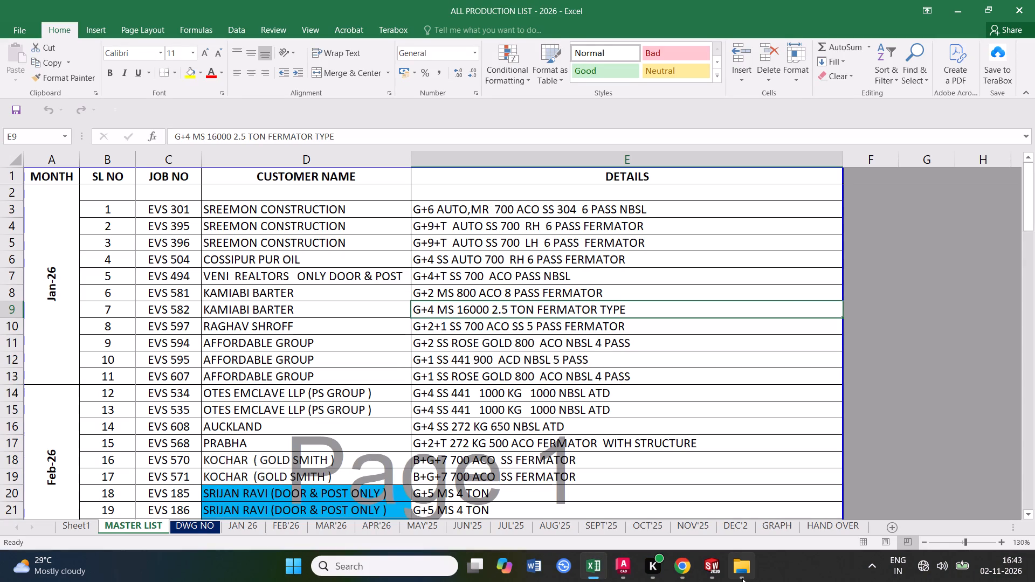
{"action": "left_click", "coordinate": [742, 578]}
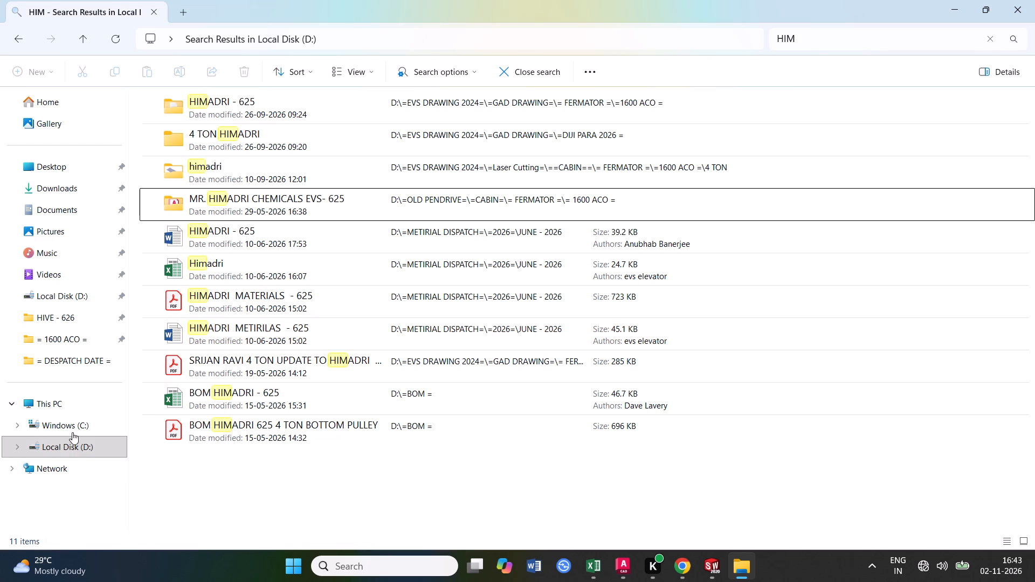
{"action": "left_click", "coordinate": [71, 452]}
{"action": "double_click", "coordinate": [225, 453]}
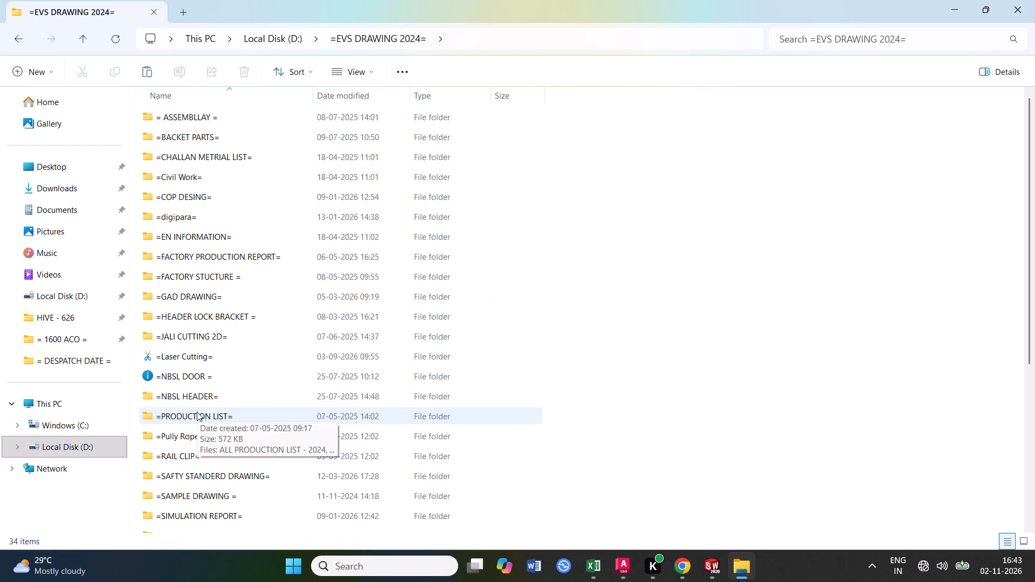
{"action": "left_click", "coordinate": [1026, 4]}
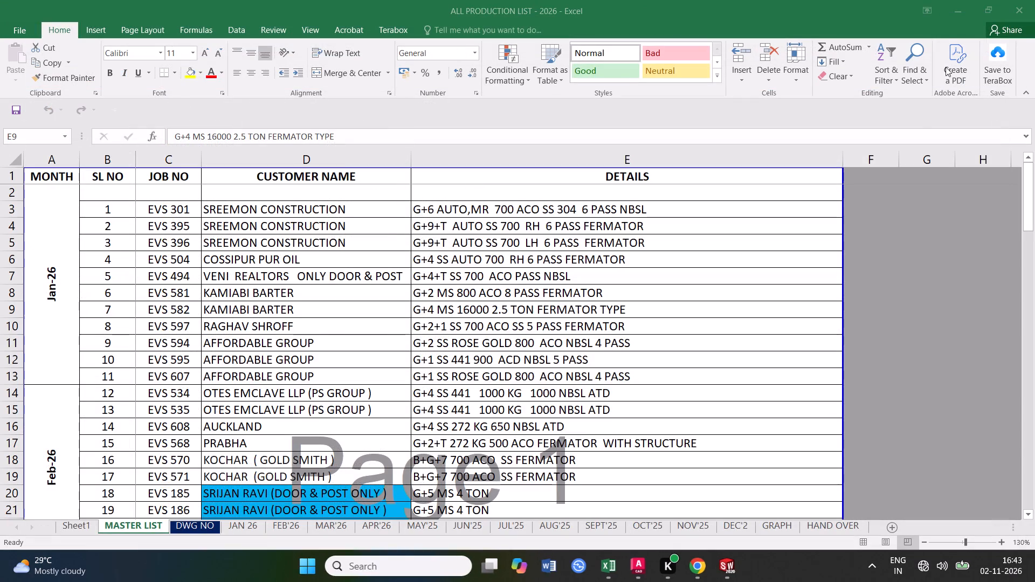
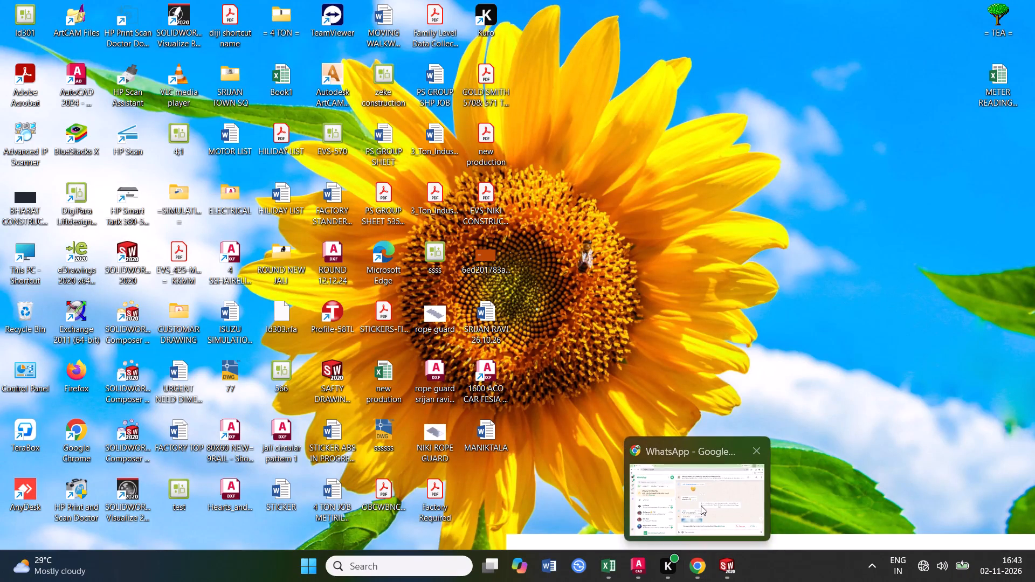
Open the = DESPATCH DATE = folder on Local Disk (D:).
{"action": "left_click", "coordinate": [869, 409]}
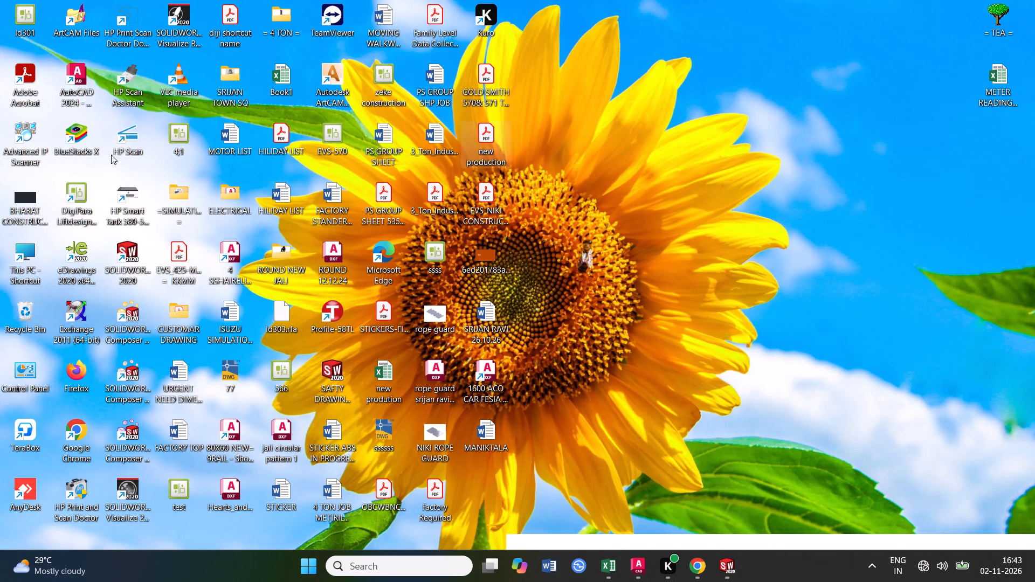
{"action": "double_click", "coordinate": [20, 242]}
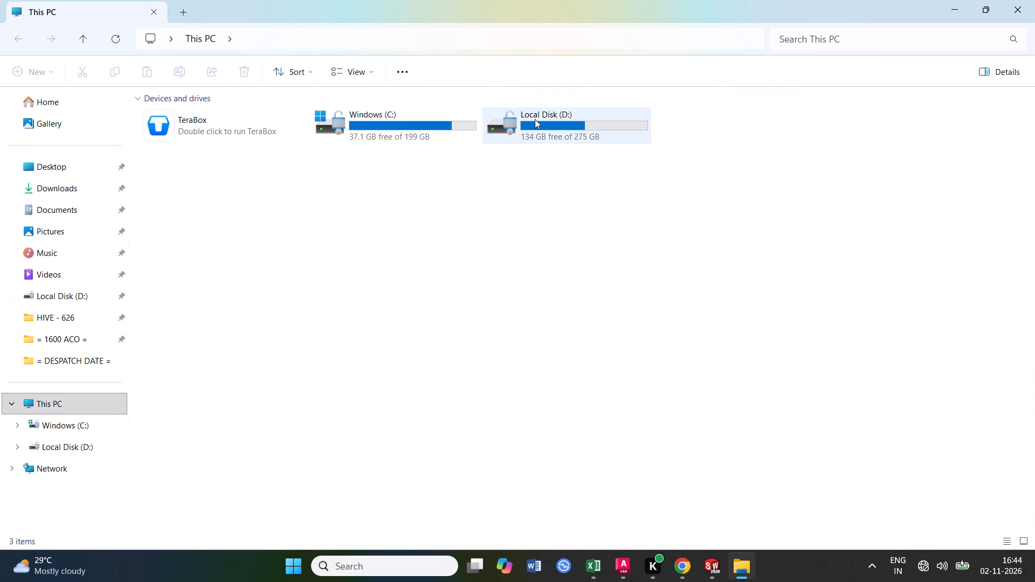
{"action": "double_click", "coordinate": [539, 126]}
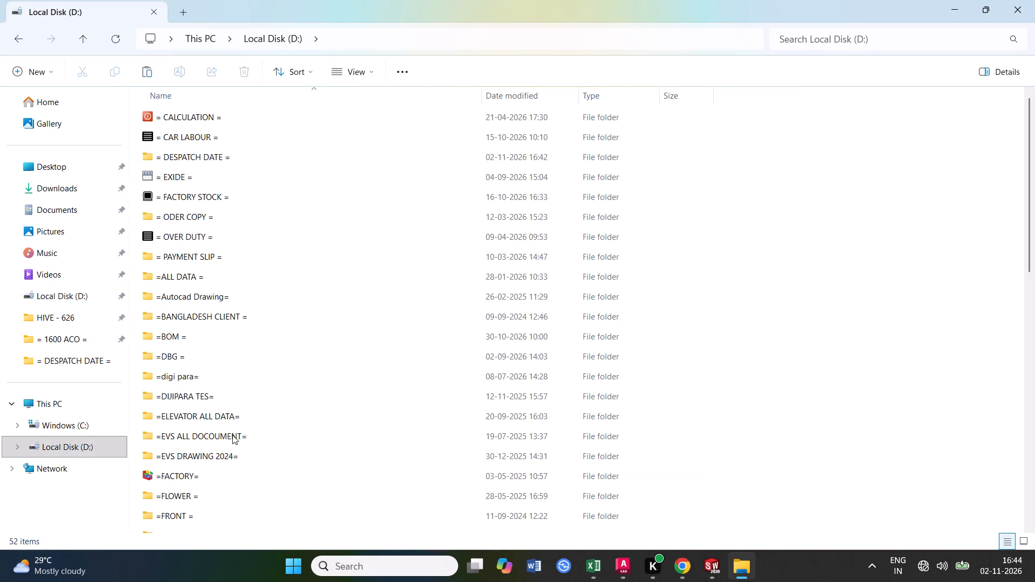
{"action": "double_click", "coordinate": [234, 455]}
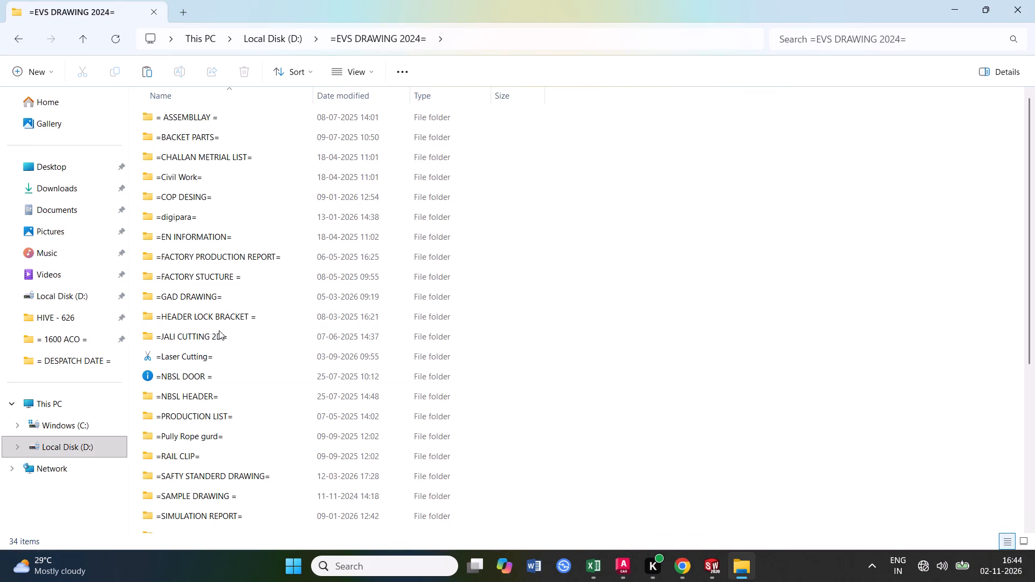
{"action": "left_click", "coordinate": [213, 296]}
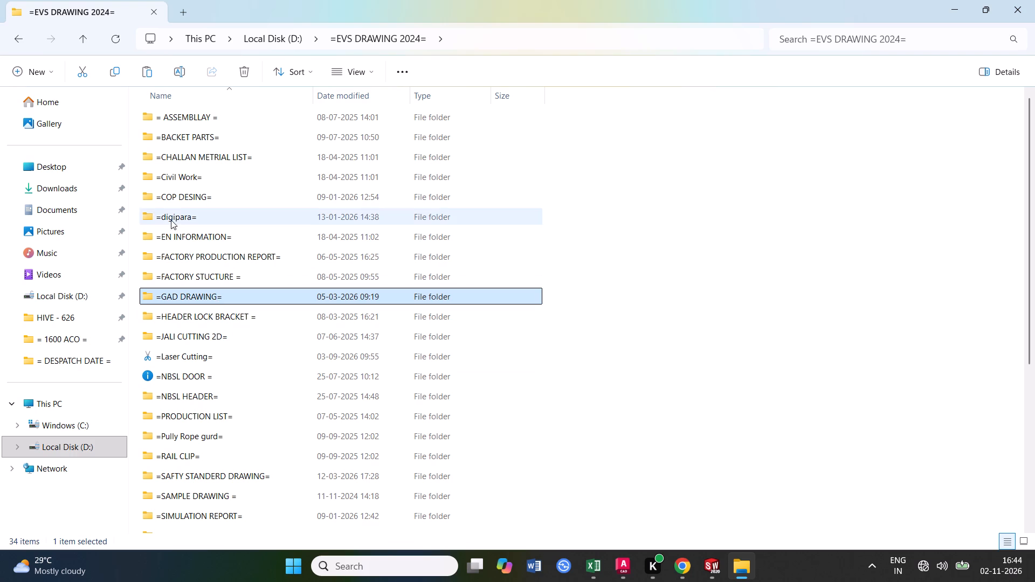
{"action": "left_click", "coordinate": [83, 27]}
{"action": "left_click", "coordinate": [87, 36]}
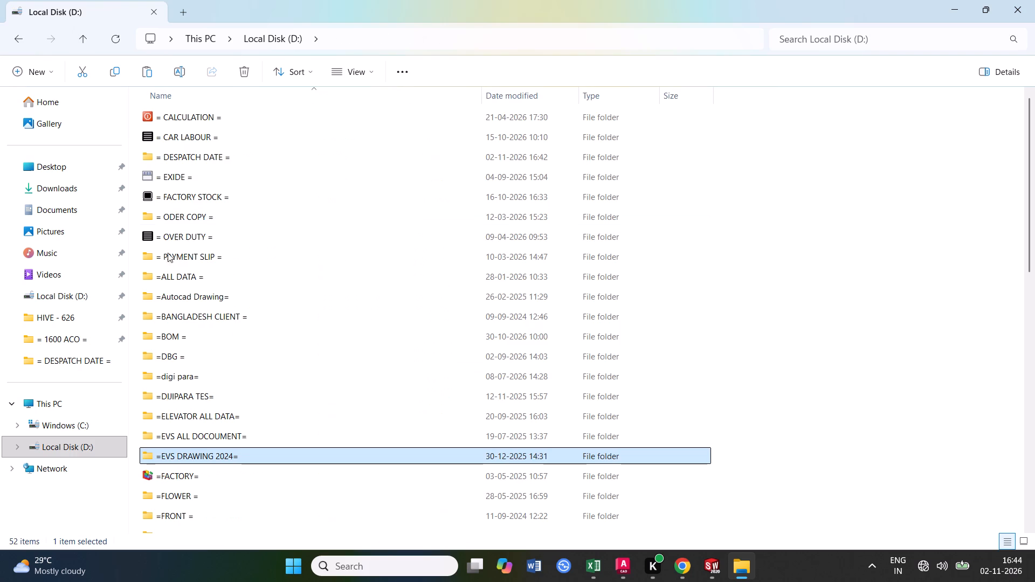
{"action": "double_click", "coordinate": [217, 161]}
Rename the HIMADRI document as HIMADRI - 625.
{"action": "left_click", "coordinate": [190, 142]}
{"action": "right_click", "coordinate": [190, 142]}
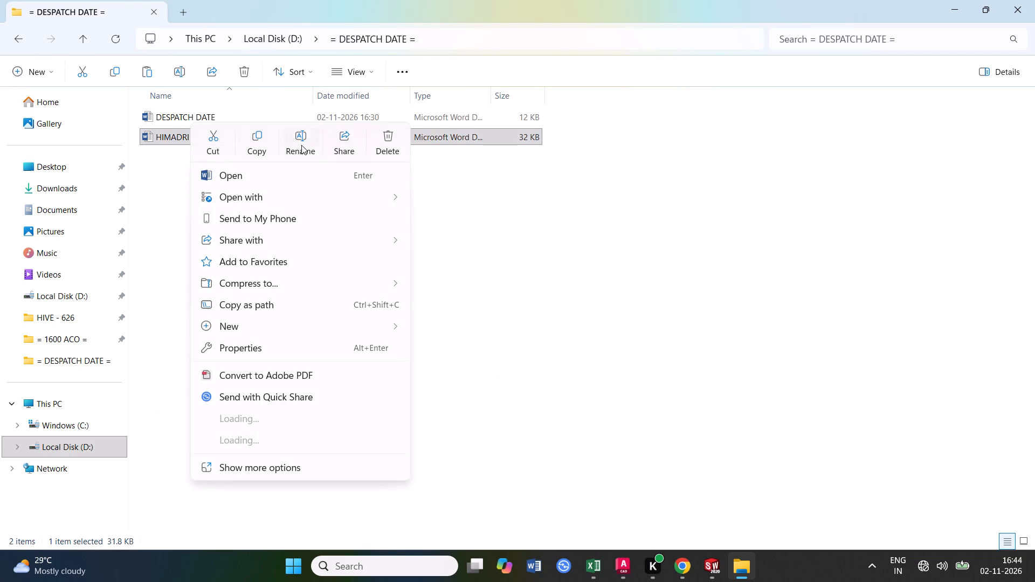
{"action": "left_click", "coordinate": [305, 137]}
{"action": "left_click", "coordinate": [204, 141]}
{"action": "key", "text": "space"}
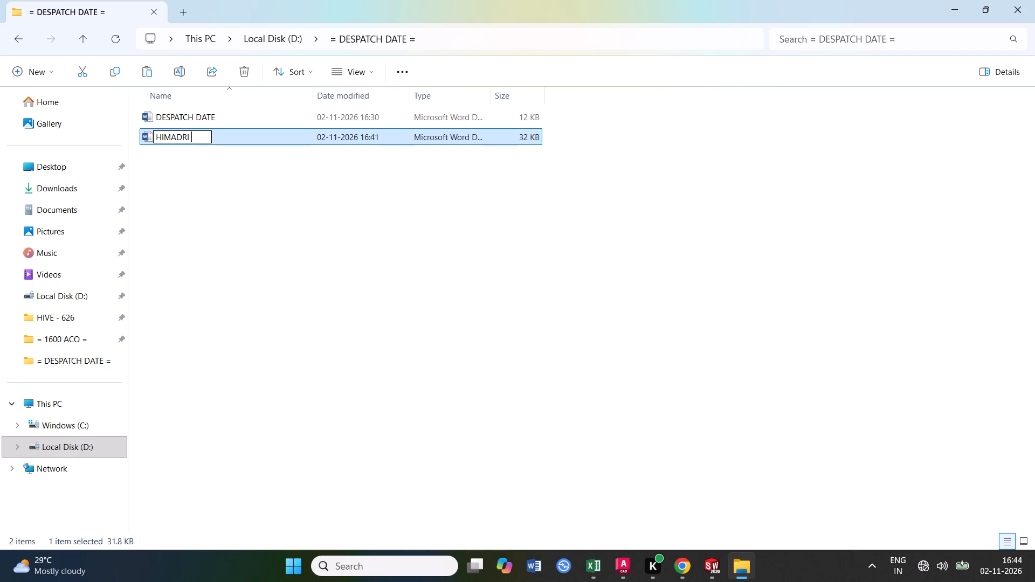
{"action": "type", "text": "- 625"}
{"action": "key", "text": "Return"}
{"action": "left_click", "coordinate": [298, 332]}
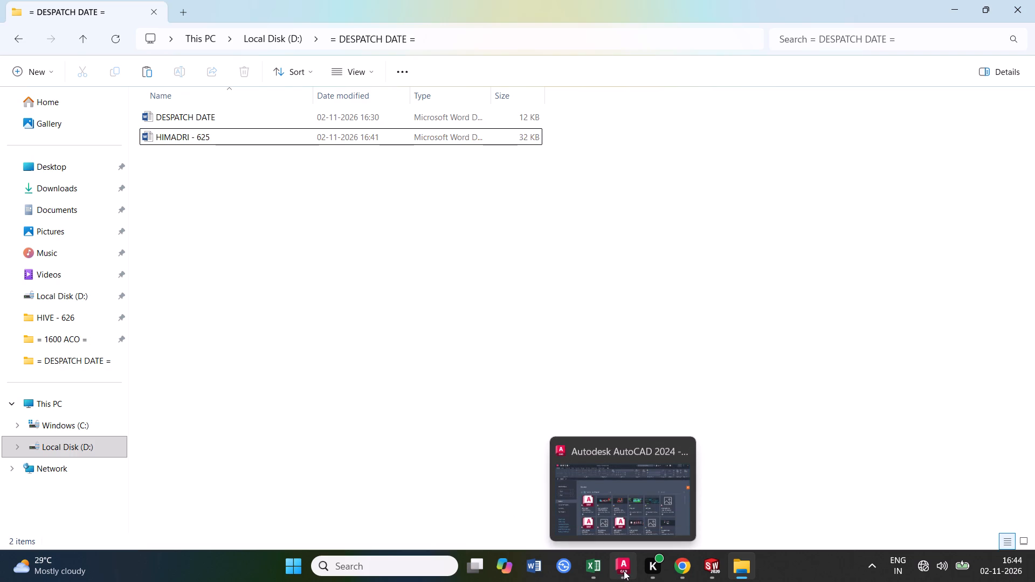
{"action": "left_click", "coordinate": [362, 317]}
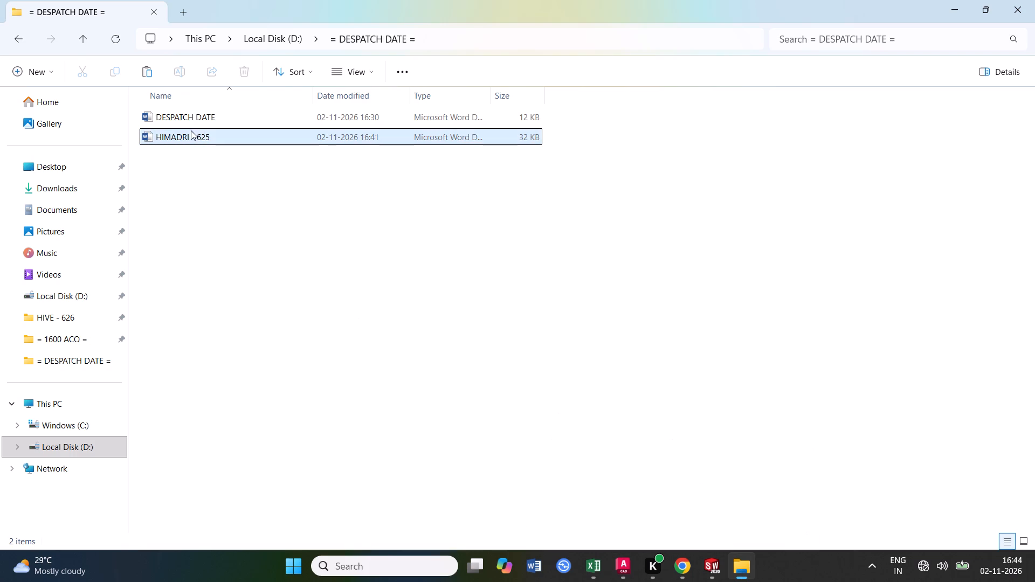
Open the HIMADRI - 625 document in Word and dismiss the macro notices.
{"action": "double_click", "coordinate": [197, 137]}
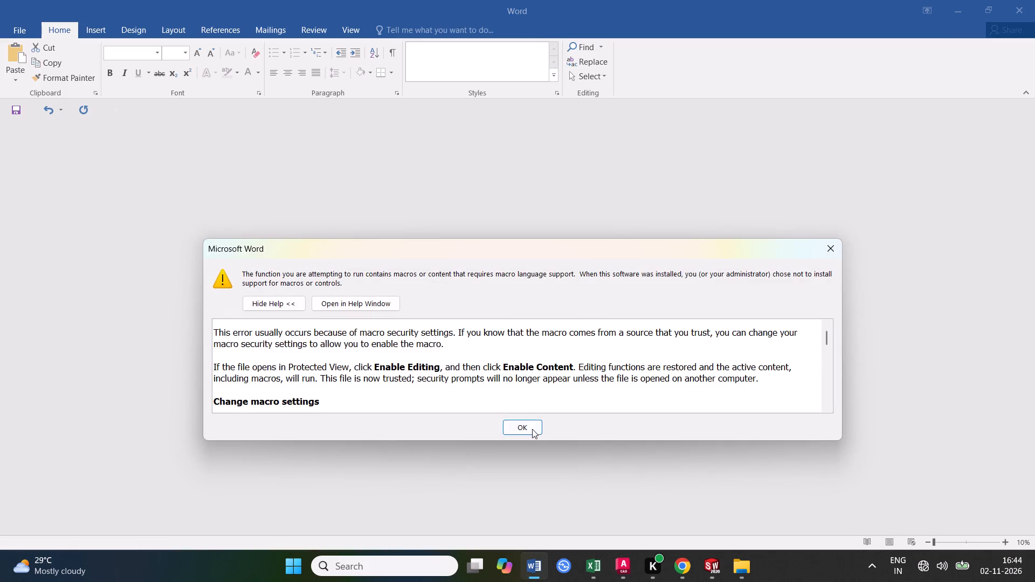
{"action": "double_click", "coordinate": [529, 429]}
{"action": "left_click", "coordinate": [532, 432]}
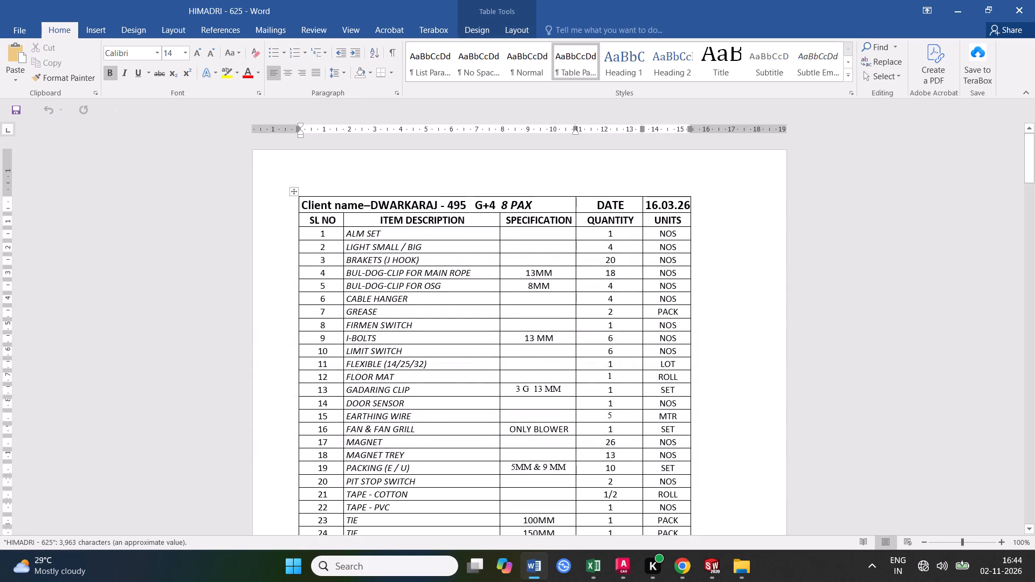
Clear all quantities of items 1 to 35 in the first section, from ALM SET to FERUOL A-Z ,0-9.
{"action": "scroll", "coordinate": [549, 322], "scroll_direction": "down", "scroll_amount": 2}
{"action": "left_click_drag", "start_coordinate": [600, 164], "coordinate": [620, 469]}
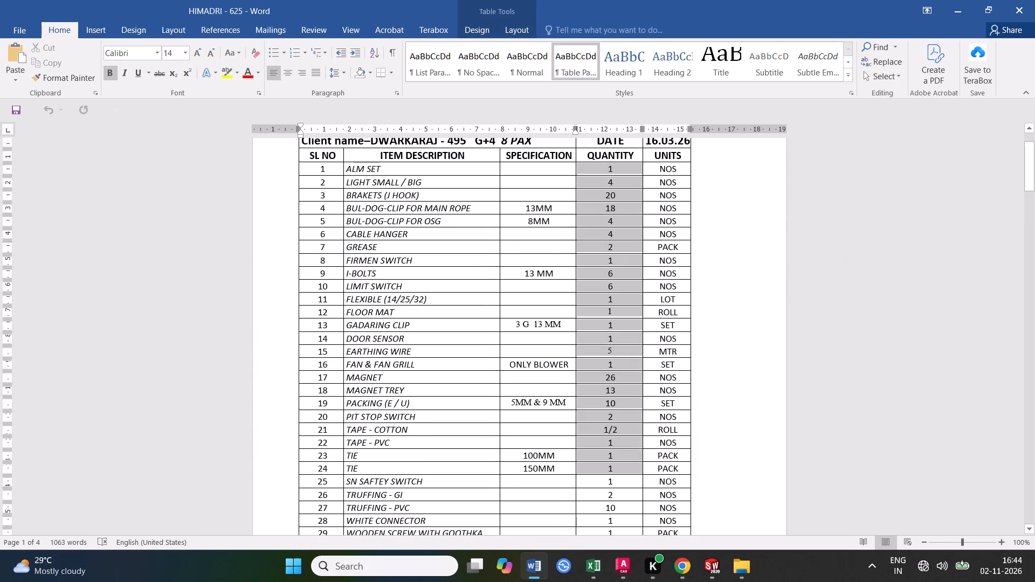
{"action": "left_click_drag", "start_coordinate": [620, 469], "coordinate": [620, 505]}
{"action": "key", "text": "Delete"}
{"action": "scroll", "coordinate": [618, 346], "scroll_direction": "down", "scroll_amount": 7}
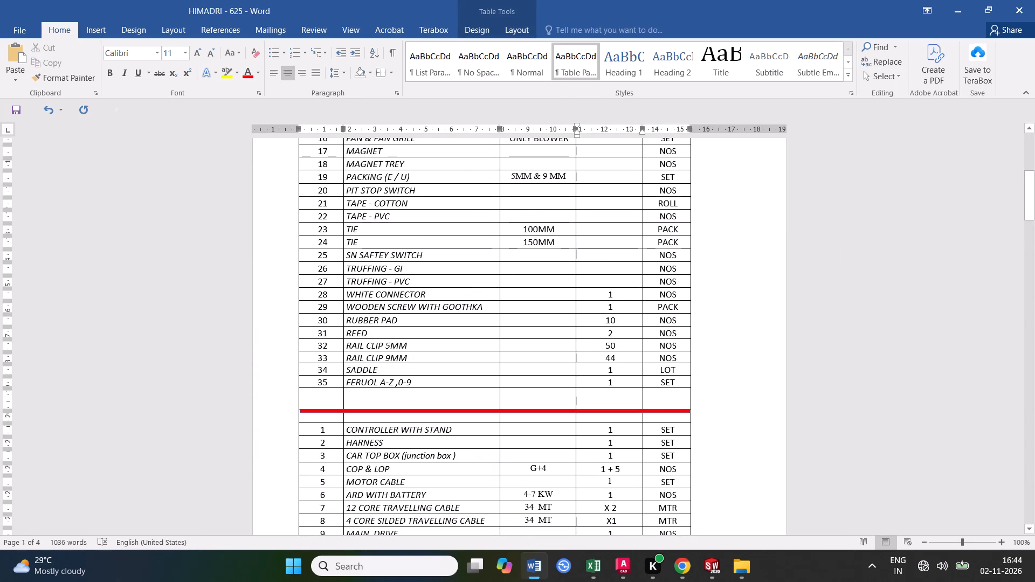
{"action": "left_click_drag", "start_coordinate": [599, 296], "coordinate": [613, 382]}
{"action": "key", "text": "Delete"}
Clear the specifications in the first section, from the main rope bul-dog-clip to the ties.
{"action": "scroll", "coordinate": [583, 287], "scroll_direction": "down", "scroll_amount": 2}
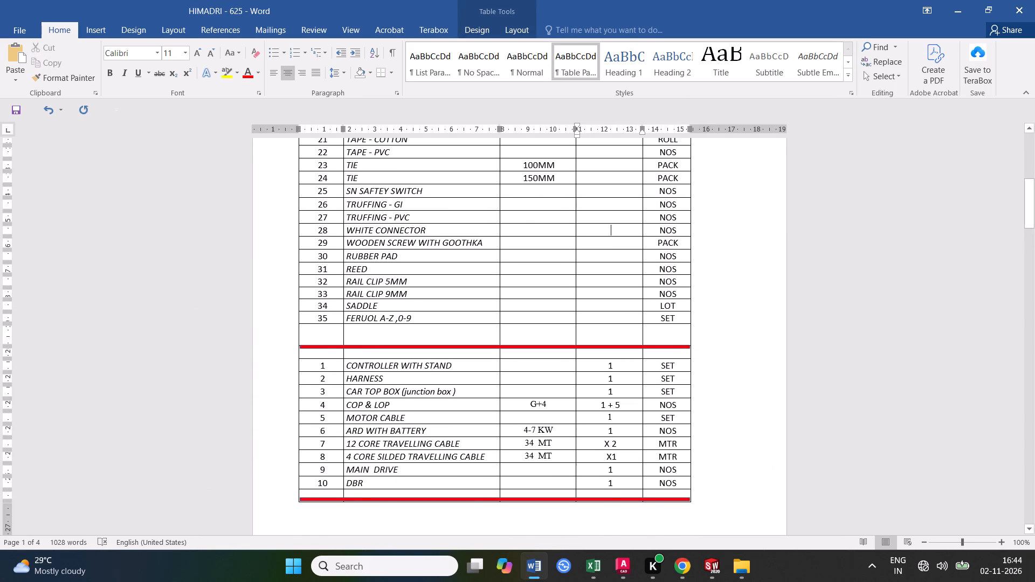
{"action": "scroll", "coordinate": [574, 299], "scroll_direction": "up", "scroll_amount": 5}
{"action": "left_click_drag", "start_coordinate": [562, 342], "coordinate": [524, 194]}
{"action": "key", "text": "Delete"}
{"action": "scroll", "coordinate": [551, 249], "scroll_direction": "up", "scroll_amount": 6}
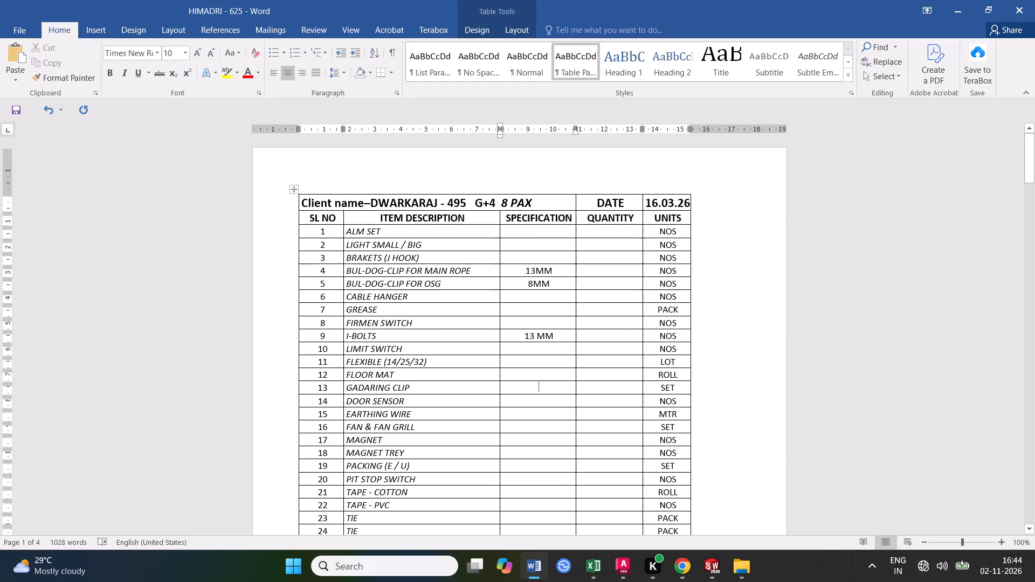
{"action": "left_click_drag", "start_coordinate": [560, 341], "coordinate": [532, 272]}
{"action": "key", "text": "Delete"}
Clear the specifications and quantities of the controller section, from CONTROLLER WITH STAND to DBR.
{"action": "scroll", "coordinate": [551, 241], "scroll_direction": "down", "scroll_amount": 6}
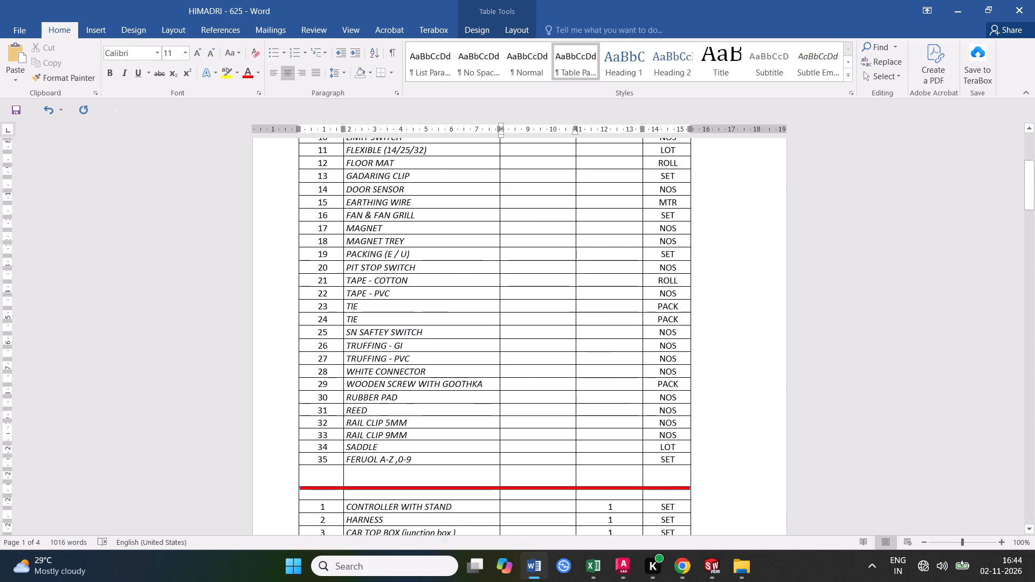
{"action": "scroll", "coordinate": [539, 263], "scroll_direction": "down", "scroll_amount": 10}
{"action": "left_click_drag", "start_coordinate": [520, 238], "coordinate": [596, 319]}
{"action": "key", "text": "Delete"}
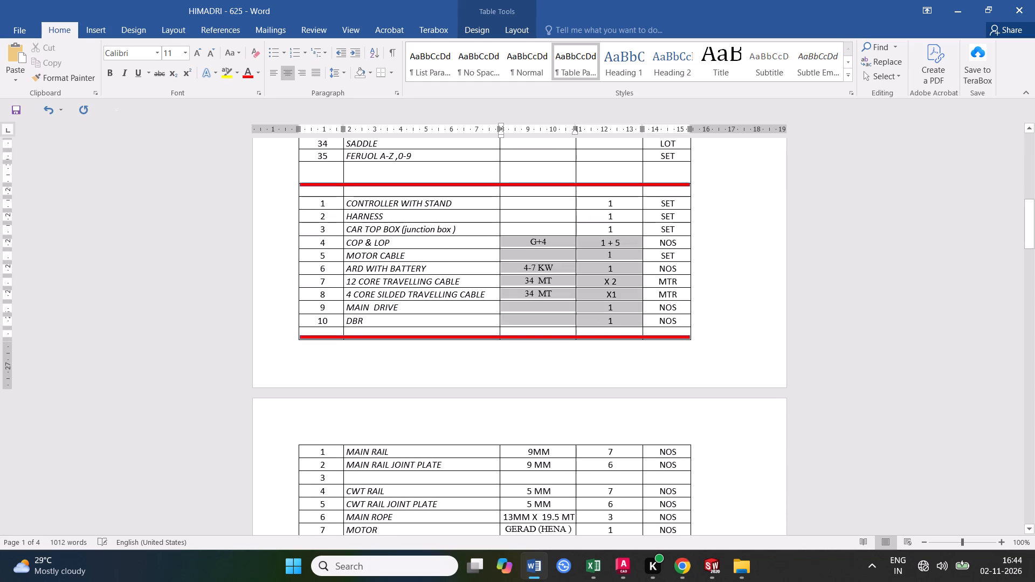
{"action": "left_click_drag", "start_coordinate": [595, 198], "coordinate": [608, 231]}
{"action": "key", "text": "Delete"}
Clear the specifications and quantities of the rail and motor section, from MAIN RAIL to LANDING HEADER.
{"action": "scroll", "coordinate": [599, 241], "scroll_direction": "down", "scroll_amount": 7}
{"action": "left_click_drag", "start_coordinate": [515, 228], "coordinate": [517, 230]}
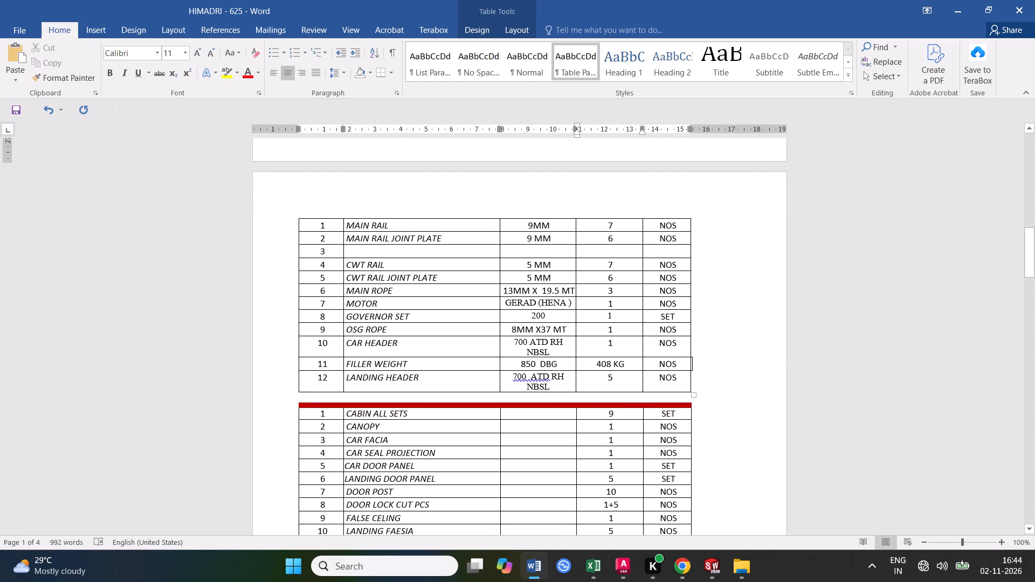
{"action": "left_click_drag", "start_coordinate": [517, 230], "coordinate": [538, 380]}
{"action": "key", "text": "Delete"}
{"action": "left_click_drag", "start_coordinate": [602, 226], "coordinate": [626, 367]}
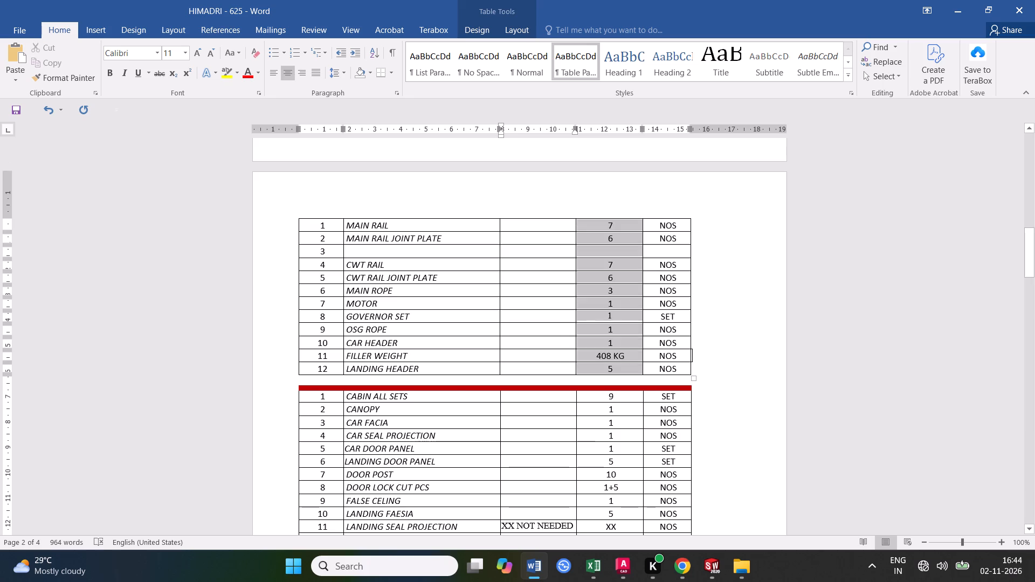
{"action": "key", "text": "Delete"}
Clear the quantities and specifications of the cabin section, from CABIN ALL SETS to LANDING TOE GUARD.
{"action": "scroll", "coordinate": [547, 295], "scroll_direction": "down", "scroll_amount": 6}
{"action": "left_click_drag", "start_coordinate": [594, 200], "coordinate": [617, 379]}
{"action": "key", "text": "Delete"}
{"action": "left_click_drag", "start_coordinate": [511, 301], "coordinate": [537, 371]}
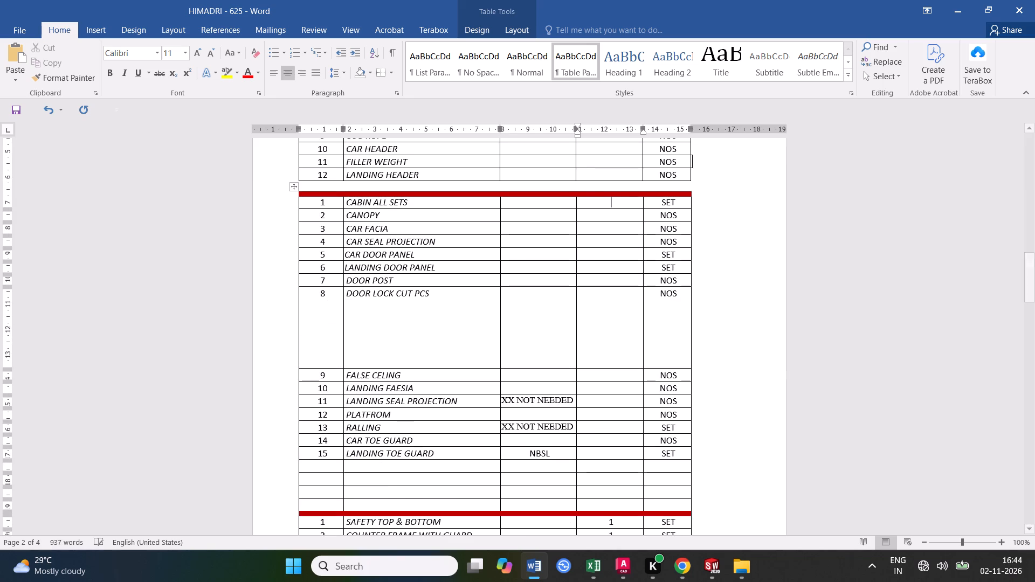
{"action": "key", "text": "ctrl+z"}
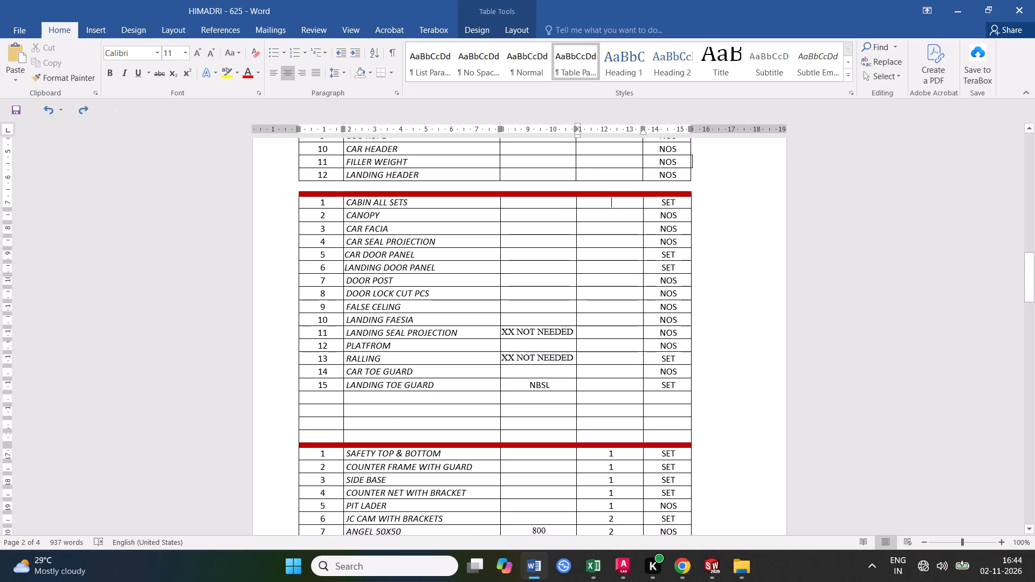
{"action": "left_click_drag", "start_coordinate": [503, 320], "coordinate": [535, 383]}
{"action": "key", "text": "Delete"}
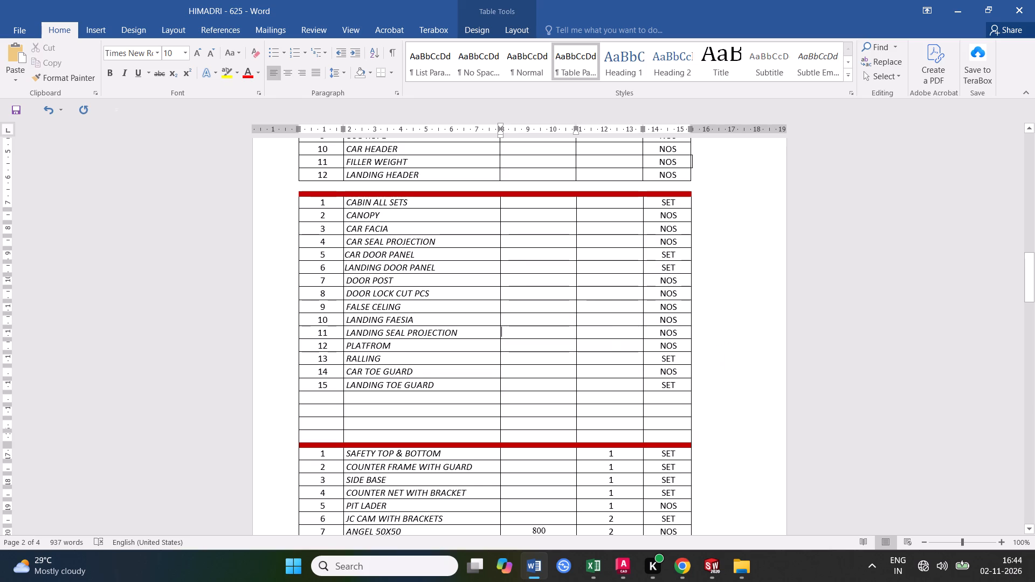
Clear the quantities and specifications of items 1 to 19 in the safety section, from SAFETY TOP & BOTTOM to DRIVETER PULLEY WITH STAND.
{"action": "scroll", "coordinate": [553, 357], "scroll_direction": "down", "scroll_amount": 6}
{"action": "scroll", "coordinate": [527, 322], "scroll_direction": "down", "scroll_amount": 3}
{"action": "left_click_drag", "start_coordinate": [604, 162], "coordinate": [609, 365]}
{"action": "key", "text": "Delete"}
{"action": "left_click_drag", "start_coordinate": [527, 241], "coordinate": [539, 379]}
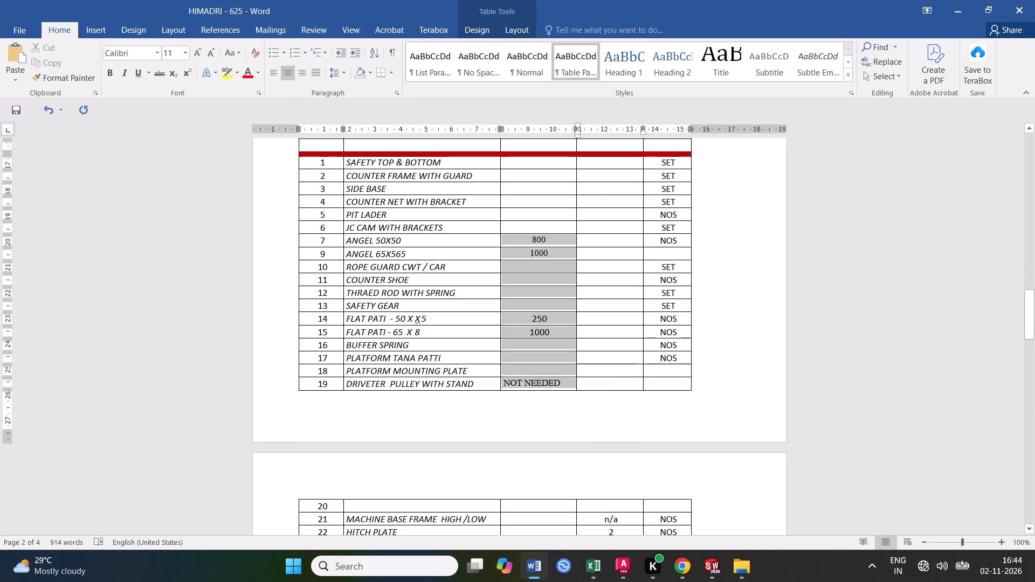
{"action": "left_click_drag", "start_coordinate": [539, 379], "coordinate": [539, 385]}
{"action": "key", "text": "Delete"}
Clear the quantities and specifications of items 20 to 32, from MACHINE BASE FRAME to COUNTER GP BRACKET.
{"action": "scroll", "coordinate": [531, 244], "scroll_direction": "down", "scroll_amount": 7}
{"action": "scroll", "coordinate": [565, 301], "scroll_direction": "down", "scroll_amount": 2}
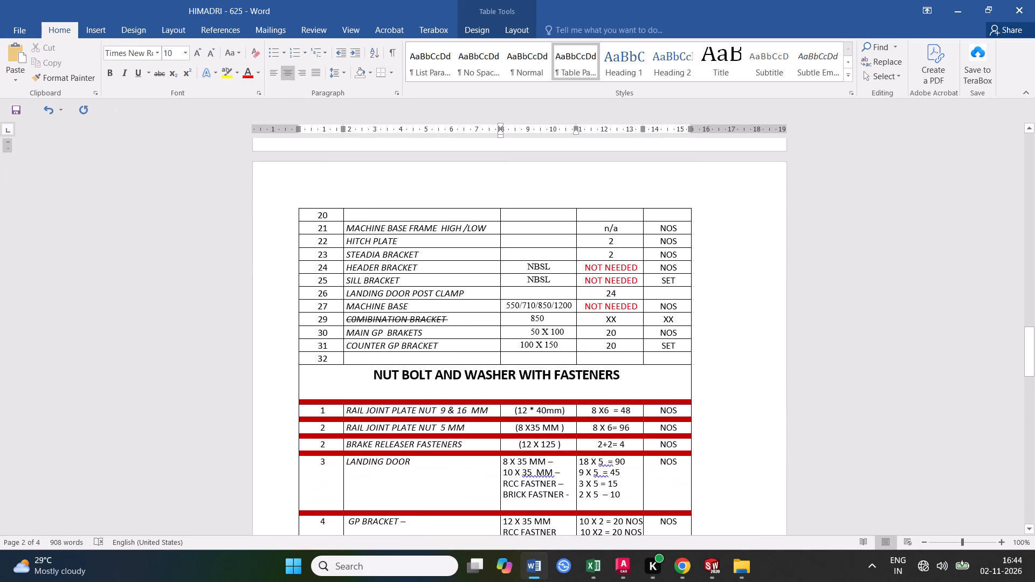
{"action": "left_click_drag", "start_coordinate": [593, 224], "coordinate": [611, 355]}
{"action": "key", "text": "Delete"}
{"action": "left_click_drag", "start_coordinate": [517, 263], "coordinate": [534, 323]}
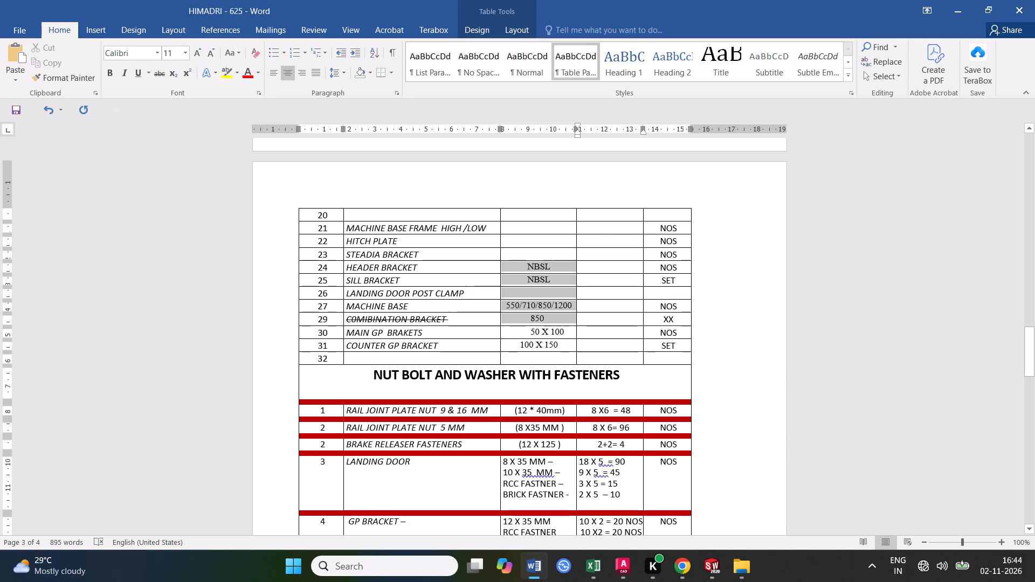
{"action": "left_click_drag", "start_coordinate": [534, 323], "coordinate": [535, 341]}
{"action": "key", "text": "Delete"}
Clear the quantities of the nut bolt and washer fasteners from RAIL JOINT PLATE NUT to CAR HEADAR, keeping their specifications.
{"action": "scroll", "coordinate": [580, 275], "scroll_direction": "down", "scroll_amount": 5}
{"action": "left_click_drag", "start_coordinate": [588, 248], "coordinate": [587, 462]}
{"action": "key", "text": "Delete"}
{"action": "scroll", "coordinate": [590, 301], "scroll_direction": "down", "scroll_amount": 5}
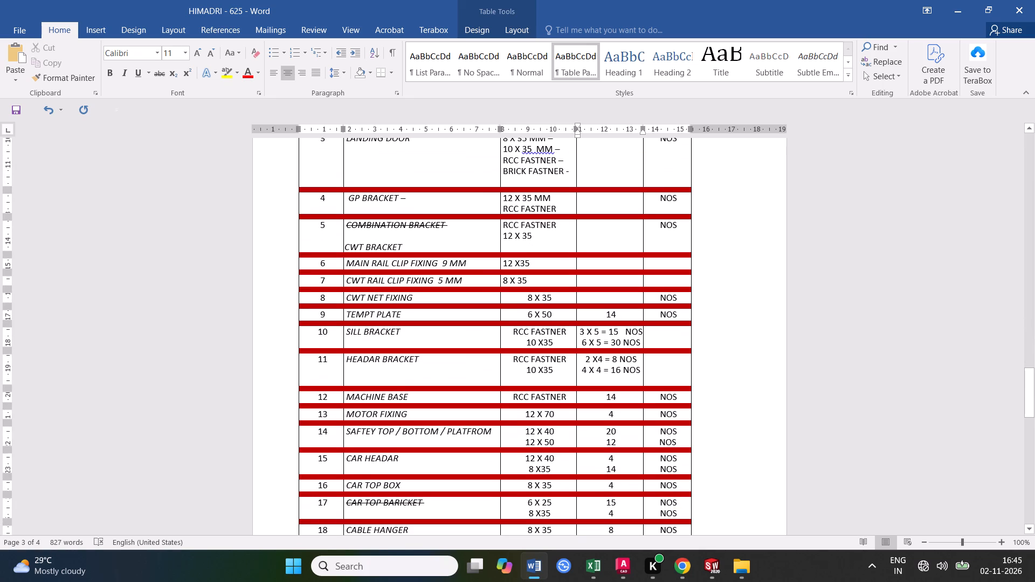
{"action": "left_click_drag", "start_coordinate": [588, 317], "coordinate": [598, 459]}
{"action": "key", "text": "Delete"}
Clear the quantities of fastener items 16 to 30, from CAR TOP BOX to CAR FECIA, keeping their specifications.
{"action": "scroll", "coordinate": [601, 311], "scroll_direction": "down", "scroll_amount": 5}
{"action": "left_click_drag", "start_coordinate": [598, 312], "coordinate": [604, 388]}
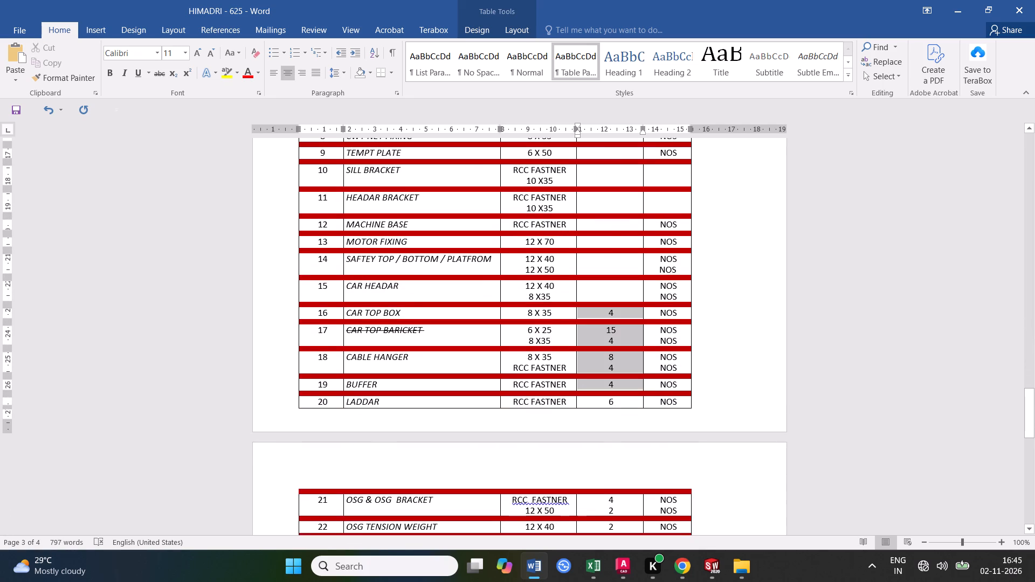
{"action": "left_click_drag", "start_coordinate": [604, 388], "coordinate": [604, 405]}
{"action": "key", "text": "Delete"}
{"action": "scroll", "coordinate": [604, 289], "scroll_direction": "down", "scroll_amount": 6}
{"action": "left_click_drag", "start_coordinate": [597, 304], "coordinate": [602, 474]}
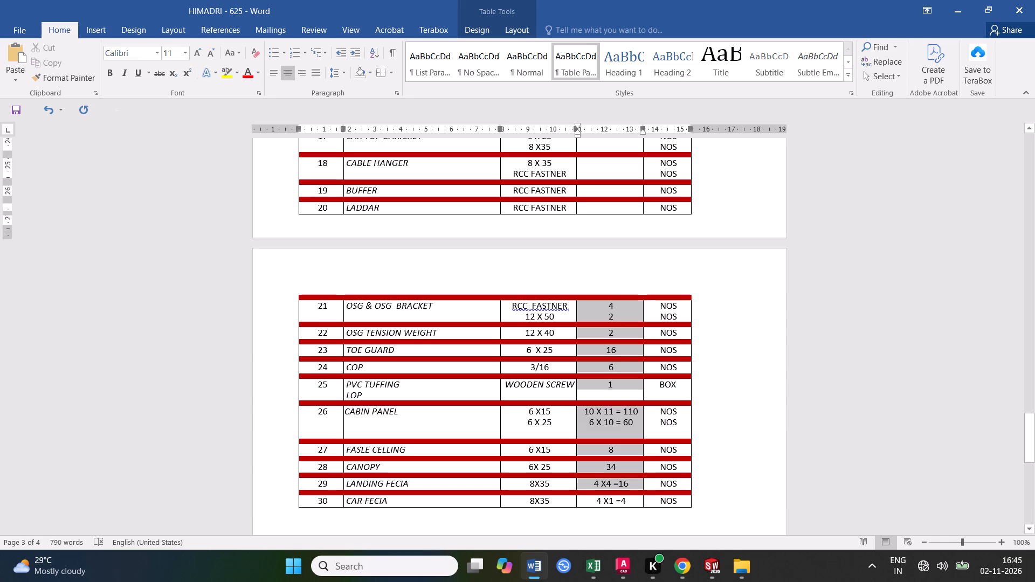
{"action": "left_click_drag", "start_coordinate": [602, 474], "coordinate": [602, 496]}
{"action": "key", "text": "Delete"}
Save the cleared HIMADRI - 625 document.
{"action": "scroll", "coordinate": [586, 376], "scroll_direction": "down", "scroll_amount": 4}
{"action": "scroll", "coordinate": [584, 368], "scroll_direction": "up", "scroll_amount": 3}
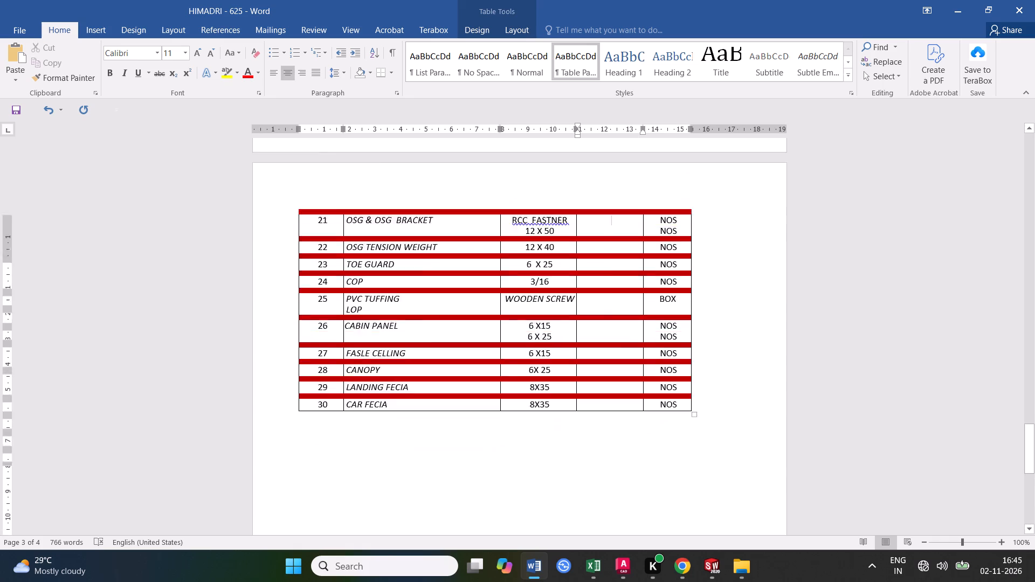
{"action": "scroll", "coordinate": [584, 368], "scroll_direction": "up", "scroll_amount": 8}
{"action": "scroll", "coordinate": [581, 355], "scroll_direction": "down", "scroll_amount": 11}
{"action": "triple_click", "coordinate": [23, 115]}
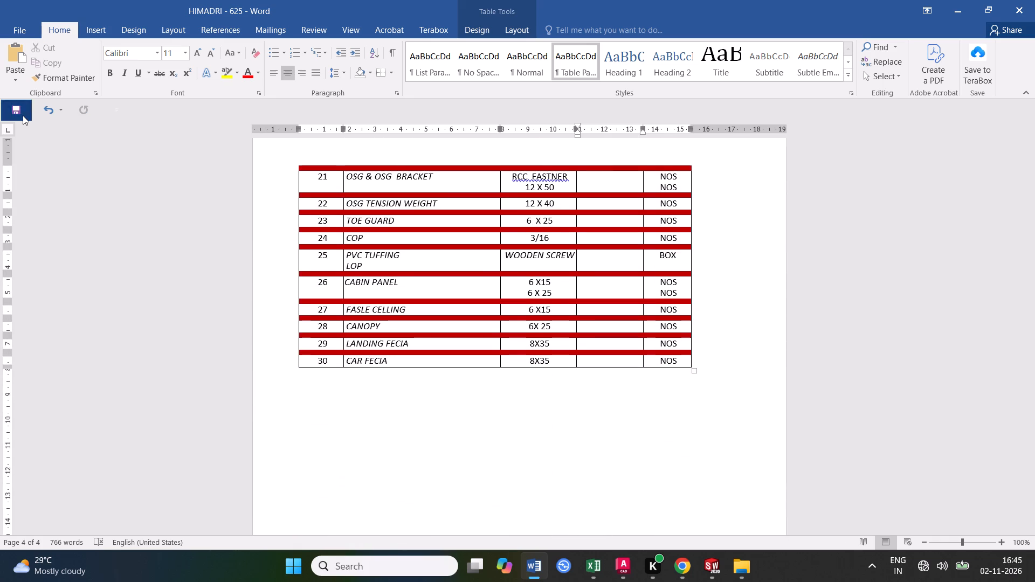
Look back through all sections of the list up to the client header to check the specification and quantity columns.
{"action": "scroll", "coordinate": [696, 411], "scroll_direction": "up", "scroll_amount": 17}
{"action": "scroll", "coordinate": [547, 376], "scroll_direction": "up", "scroll_amount": 9}
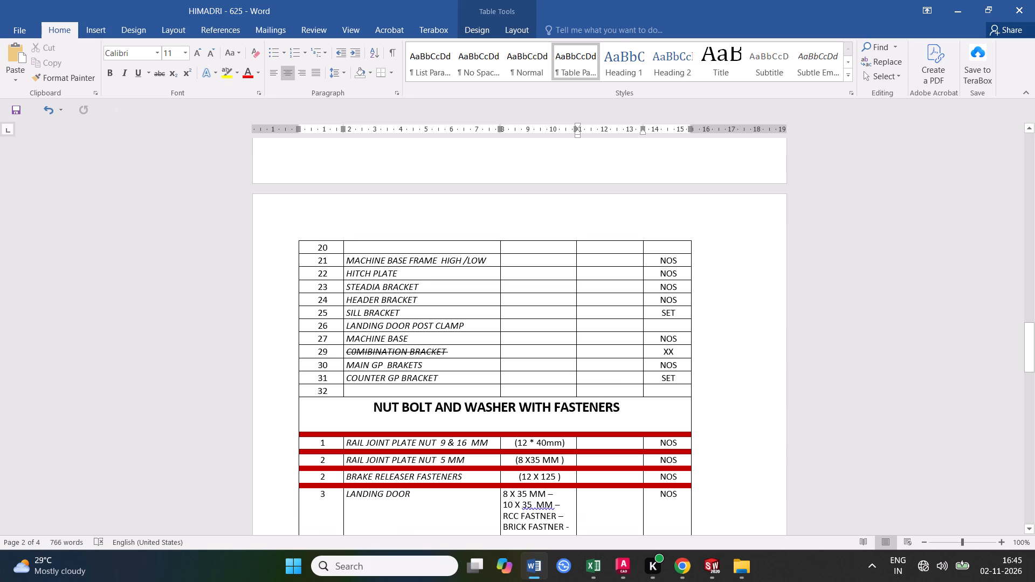
{"action": "scroll", "coordinate": [519, 369], "scroll_direction": "up", "scroll_amount": 9}
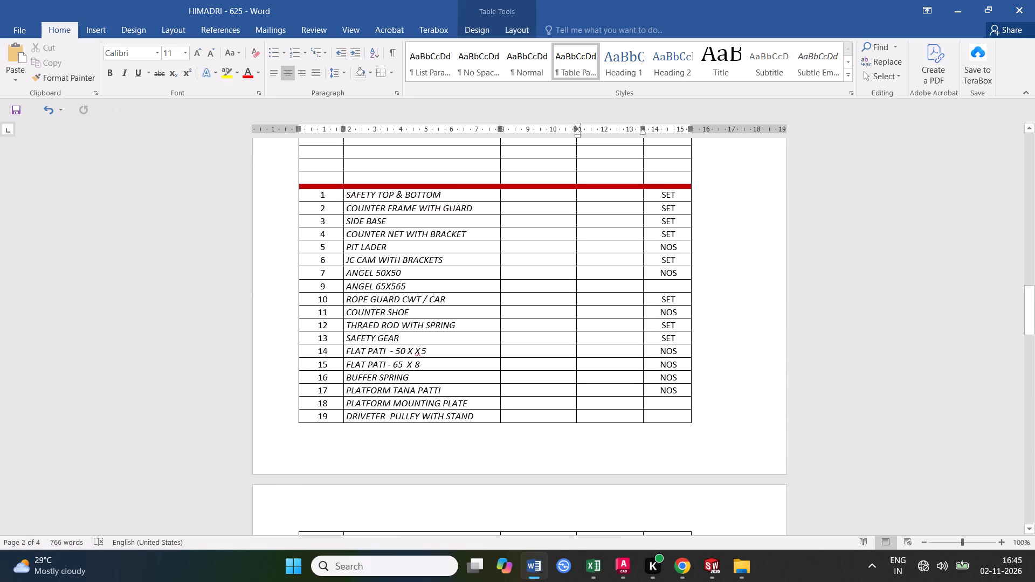
{"action": "scroll", "coordinate": [519, 369], "scroll_direction": "up", "scroll_amount": 17}
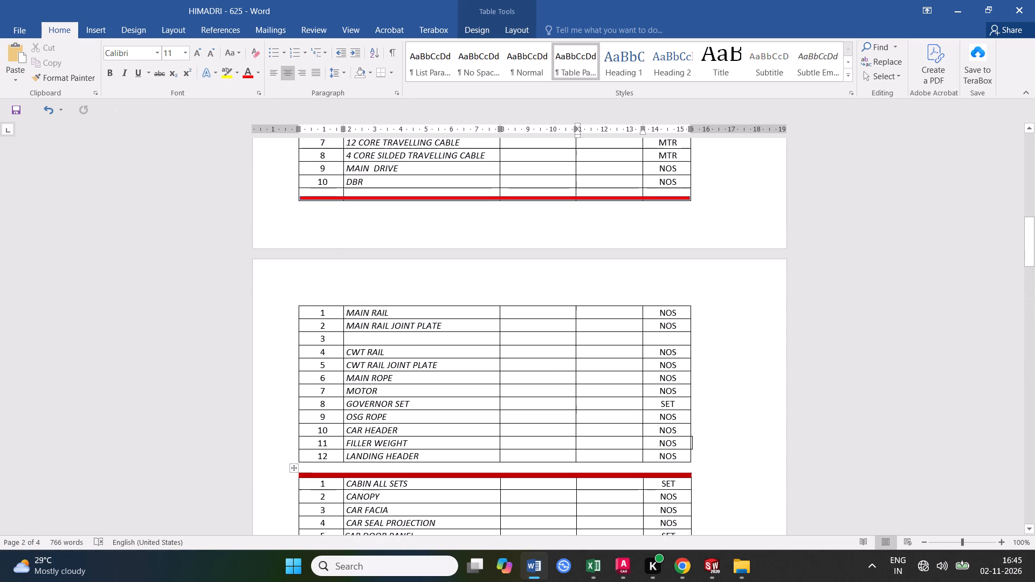
{"action": "scroll", "coordinate": [517, 370], "scroll_direction": "up", "scroll_amount": 6}
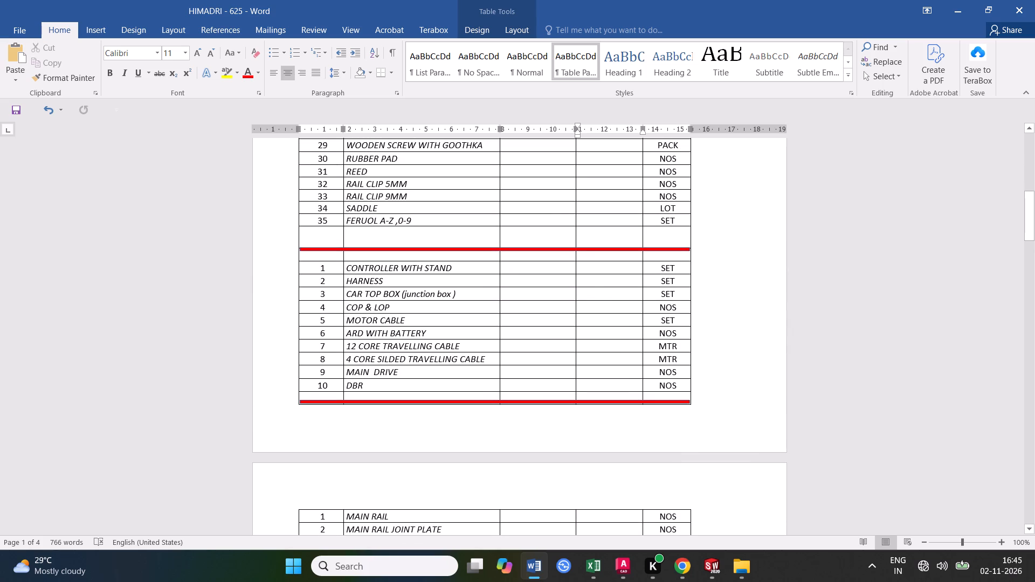
{"action": "scroll", "coordinate": [517, 369], "scroll_direction": "up", "scroll_amount": 17}
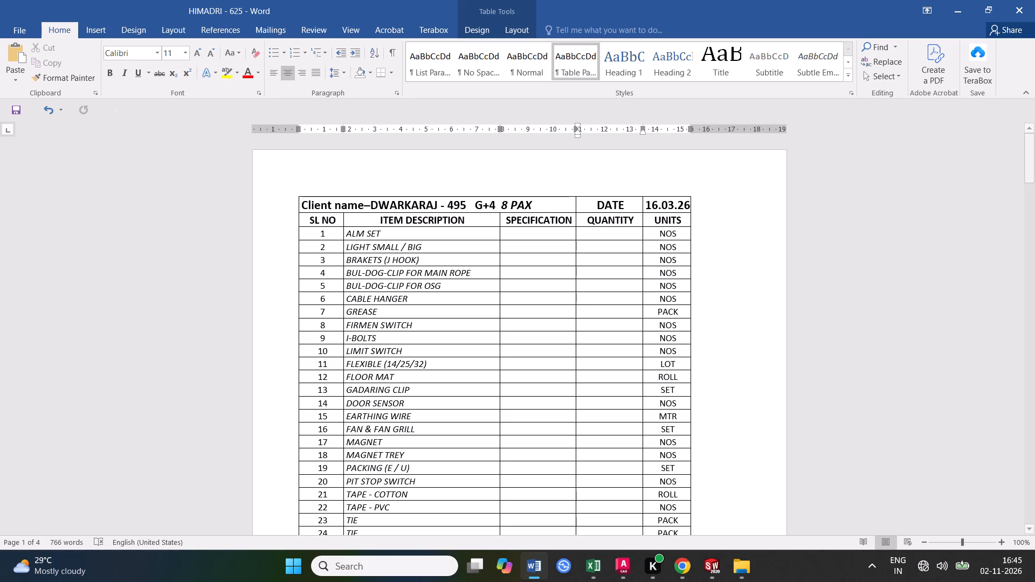
{"action": "left_click", "coordinate": [426, 327]}
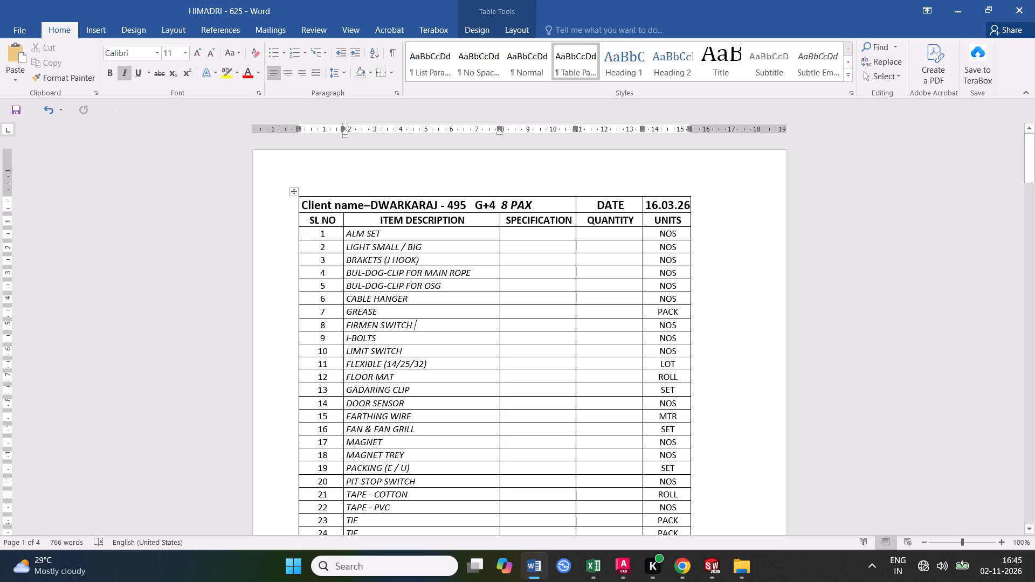
{"action": "scroll", "coordinate": [564, 353], "scroll_direction": "down", "scroll_amount": 3}
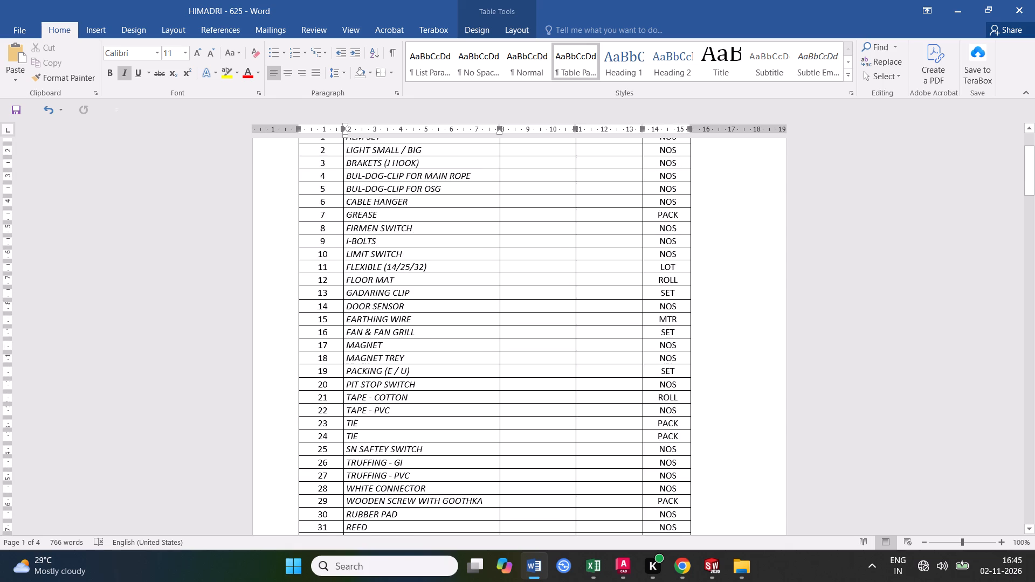
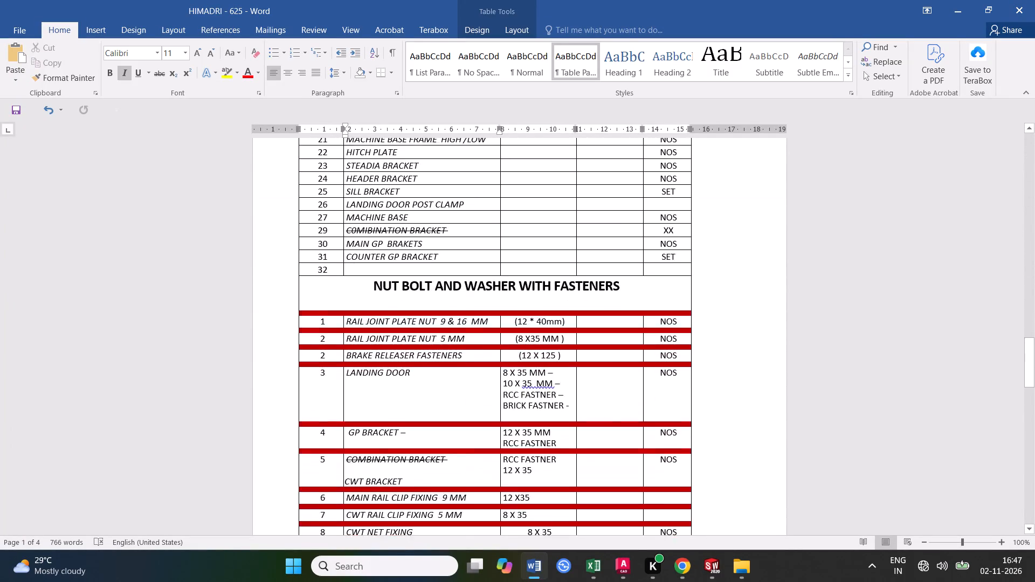
Save the HIMADRI - 625 document after going down to the final fastener page.
{"action": "scroll", "coordinate": [535, 316], "scroll_direction": "down", "scroll_amount": 13}
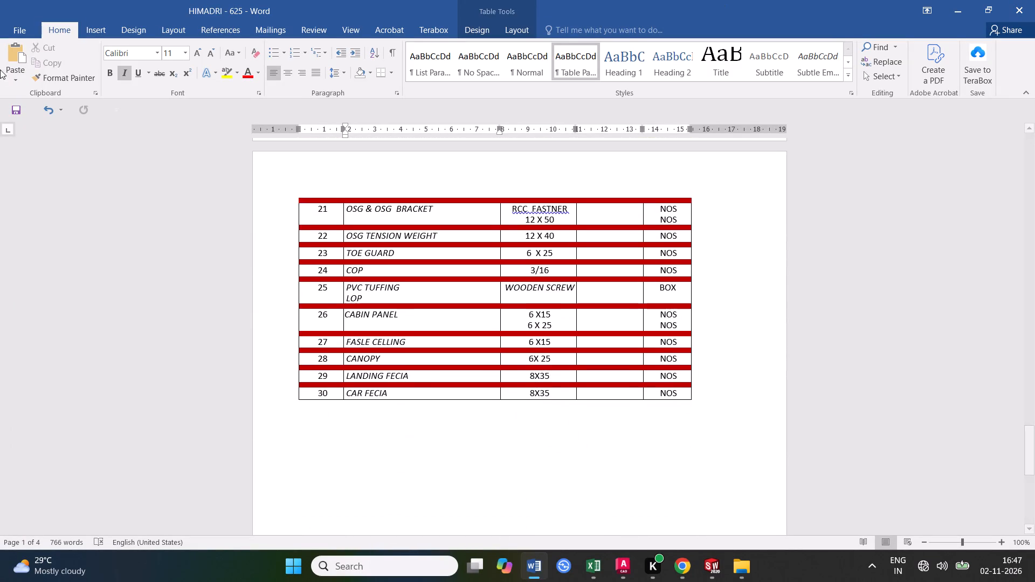
{"action": "triple_click", "coordinate": [16, 108]}
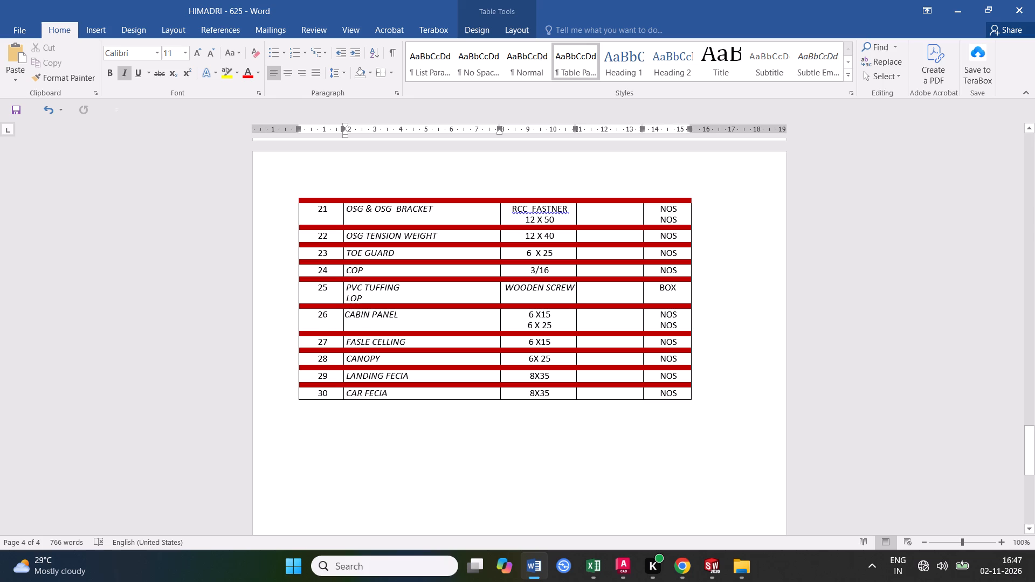
Check the specification and quantity columns of the cabin, safety, bracket and fastener sections through to CAR FECIA.
{"action": "scroll", "coordinate": [538, 337], "scroll_direction": "up", "scroll_amount": 12}
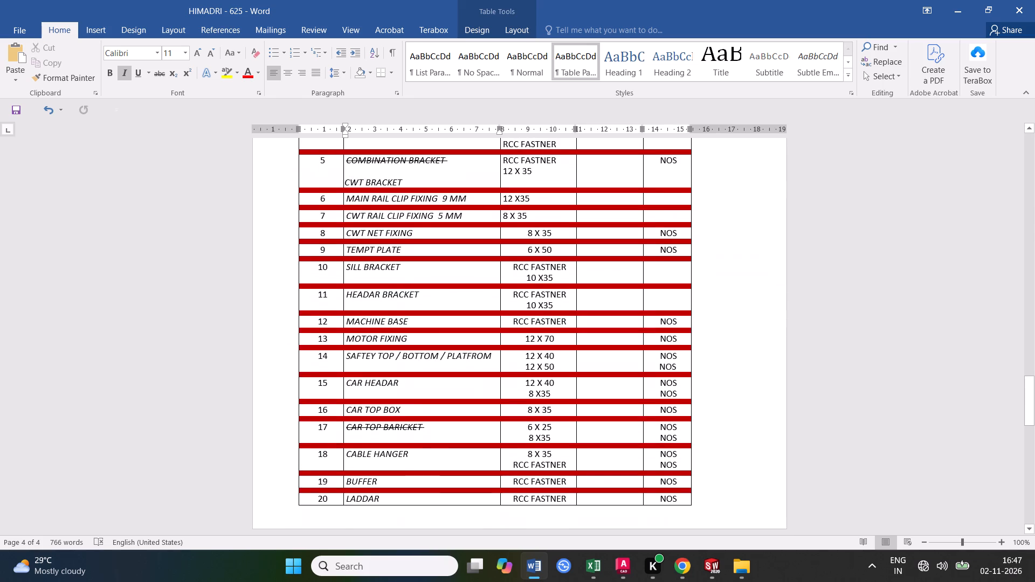
{"action": "scroll", "coordinate": [535, 313], "scroll_direction": "up", "scroll_amount": 12}
{"action": "scroll", "coordinate": [535, 313], "scroll_direction": "up", "scroll_amount": 17}
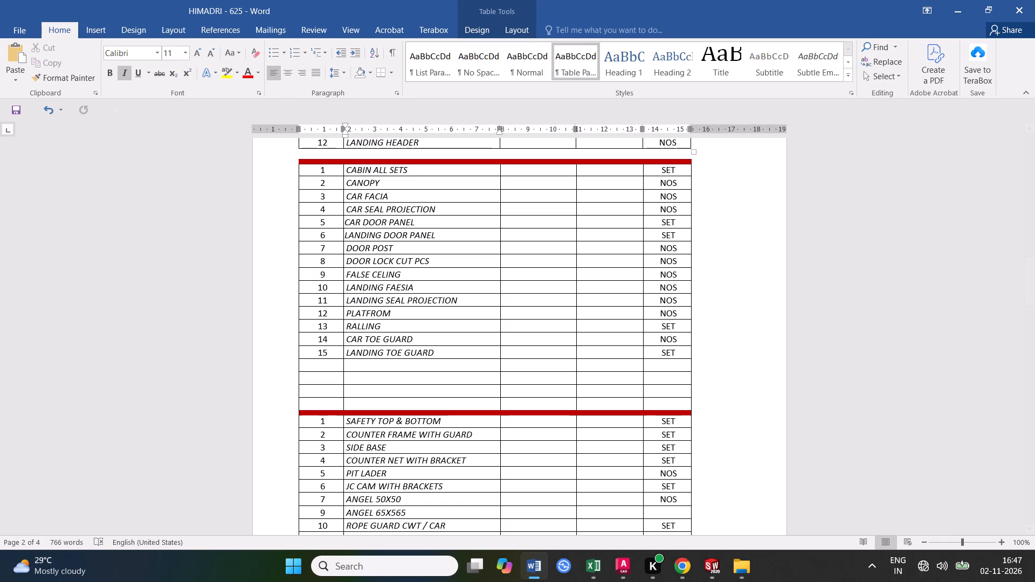
{"action": "scroll", "coordinate": [476, 412], "scroll_direction": "down", "scroll_amount": 4}
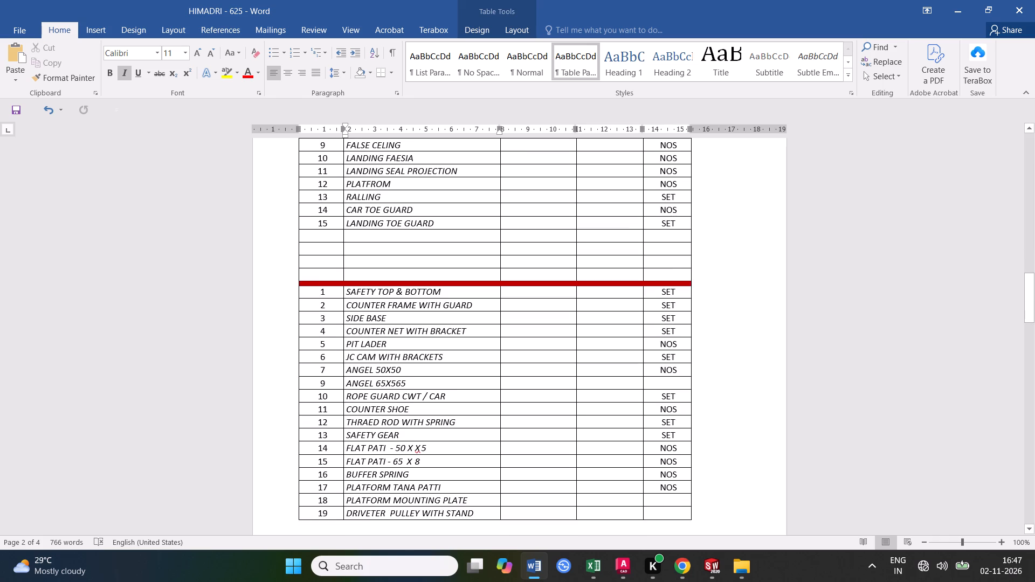
{"action": "scroll", "coordinate": [459, 375], "scroll_direction": "down", "scroll_amount": 10}
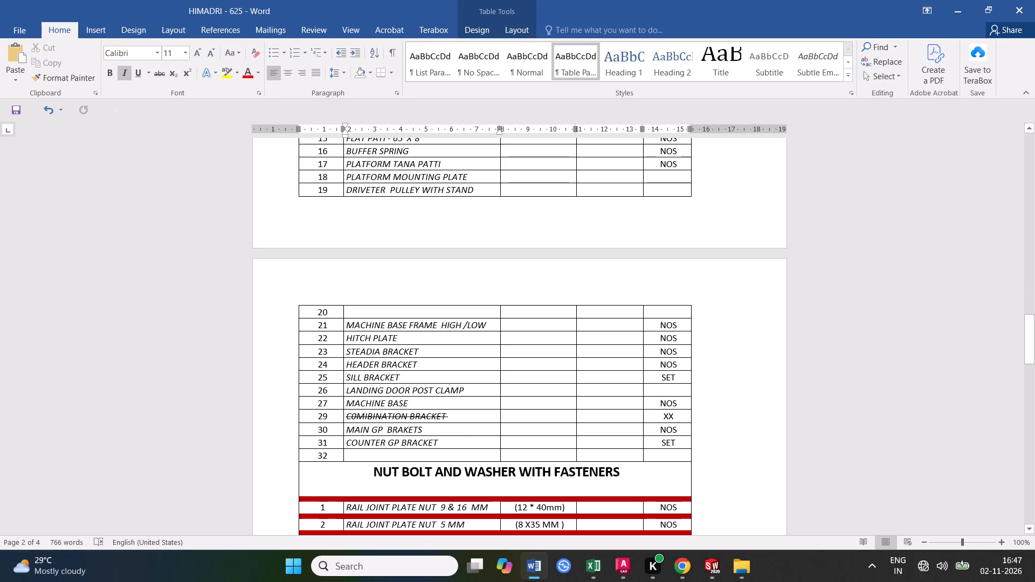
{"action": "scroll", "coordinate": [468, 373], "scroll_direction": "down", "scroll_amount": 11}
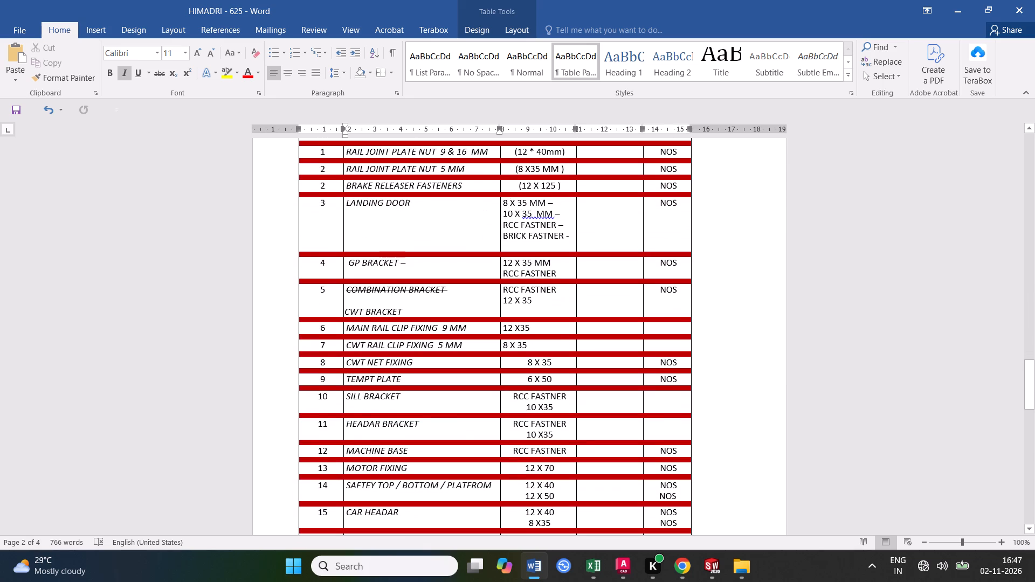
{"action": "scroll", "coordinate": [477, 403], "scroll_direction": "down", "scroll_amount": 11}
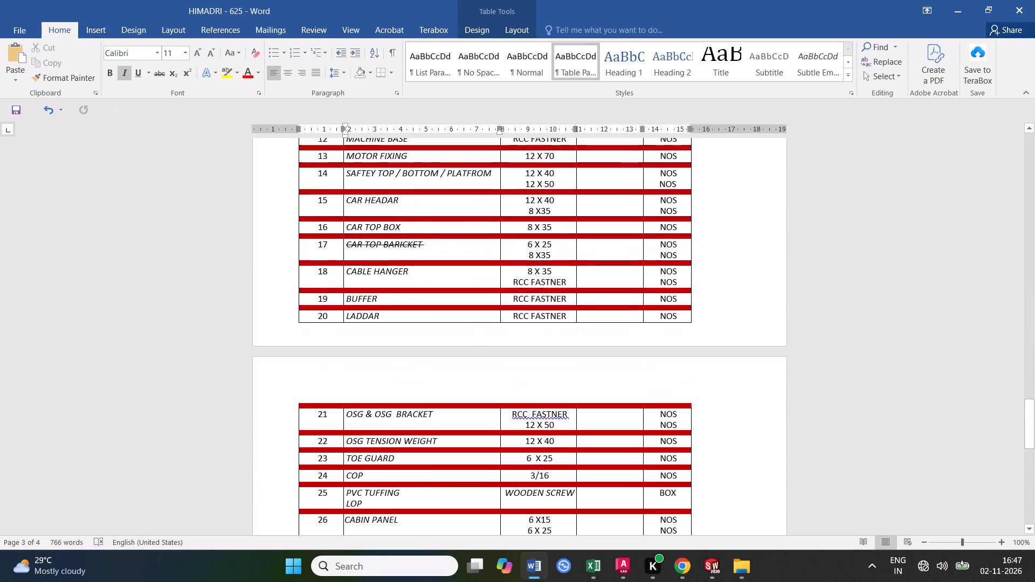
{"action": "scroll", "coordinate": [477, 404], "scroll_direction": "down", "scroll_amount": 7}
{"action": "left_click_drag", "start_coordinate": [492, 398], "coordinate": [498, 403]}
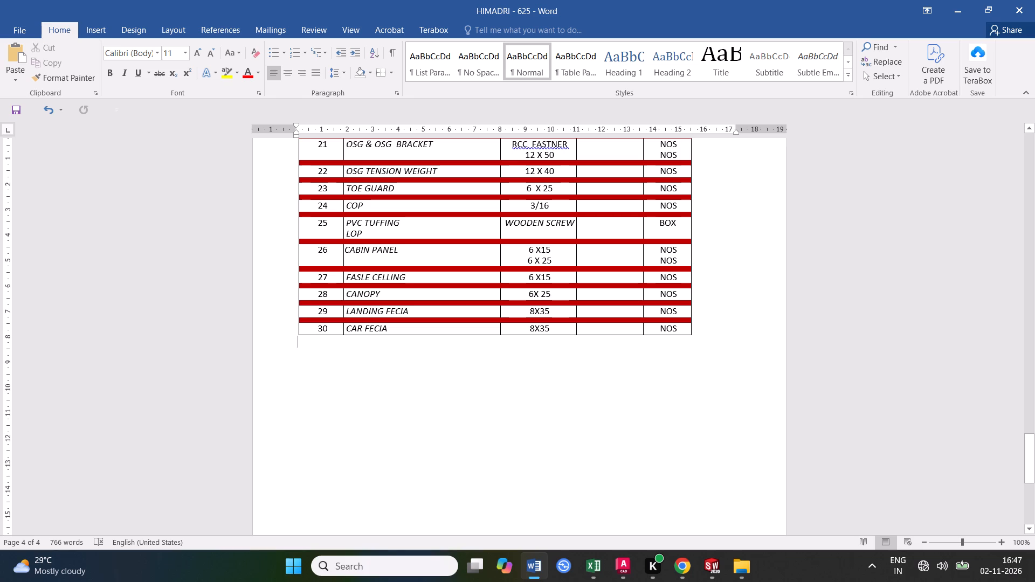
{"action": "scroll", "coordinate": [526, 431], "scroll_direction": "up", "scroll_amount": 2}
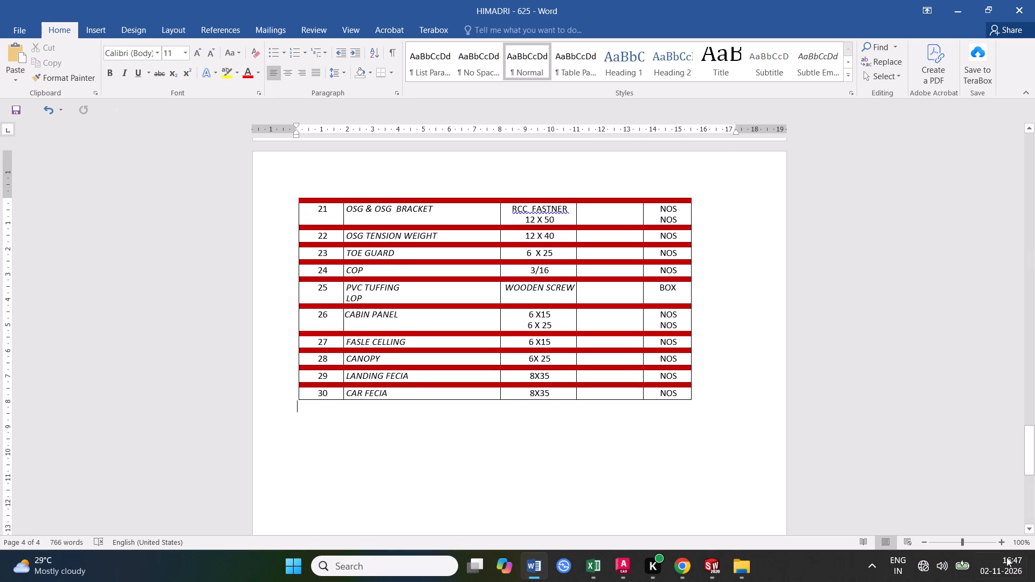
Save the HIMADRI - 625 despatch list once more and close the document.
{"action": "triple_click", "coordinate": [10, 107]}
{"action": "left_click", "coordinate": [10, 107]}
{"action": "scroll", "coordinate": [522, 248], "scroll_direction": "up", "scroll_amount": 6}
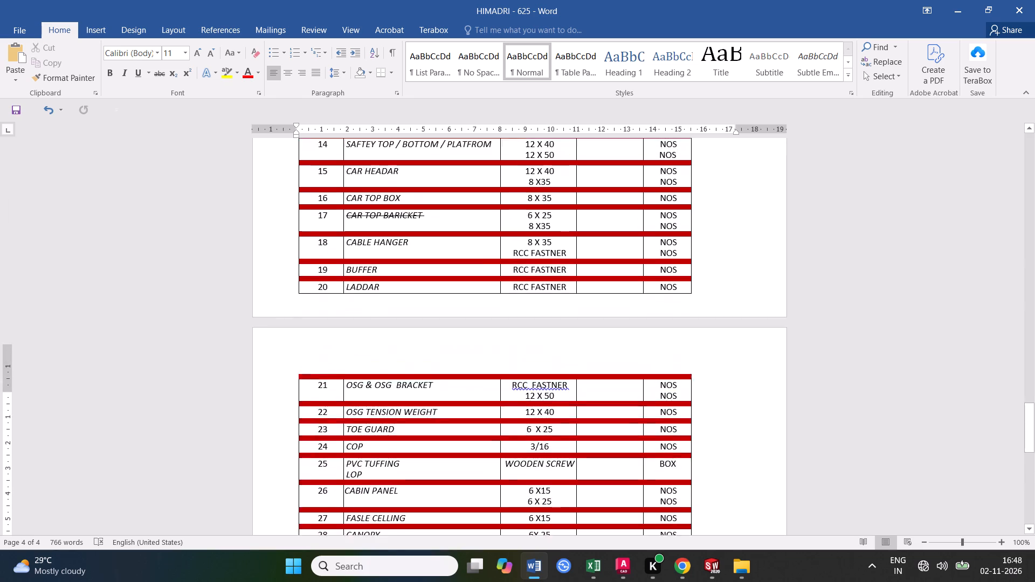
{"action": "scroll", "coordinate": [560, 251], "scroll_direction": "up", "scroll_amount": 6}
{"action": "left_click", "coordinate": [1021, 9]}
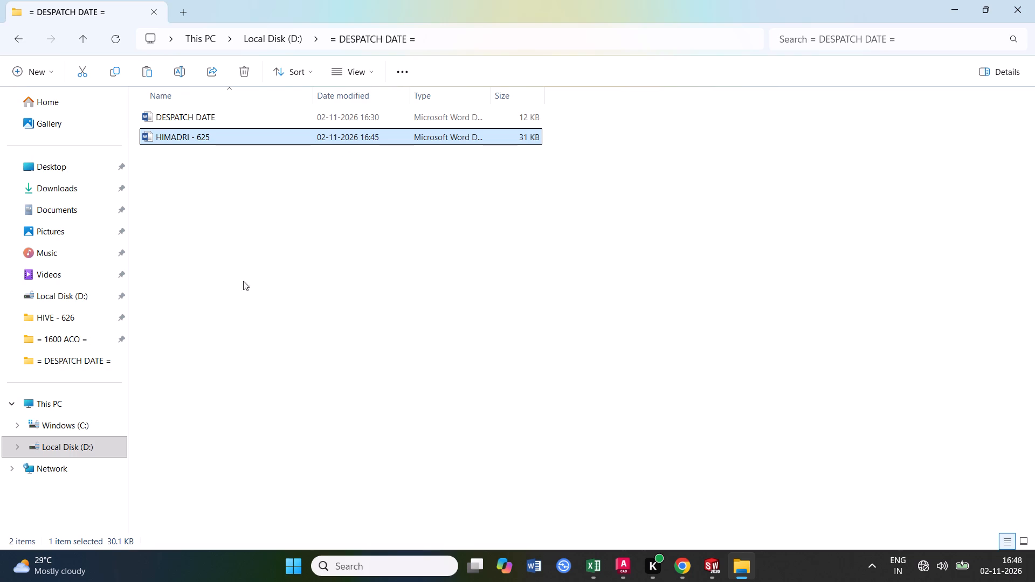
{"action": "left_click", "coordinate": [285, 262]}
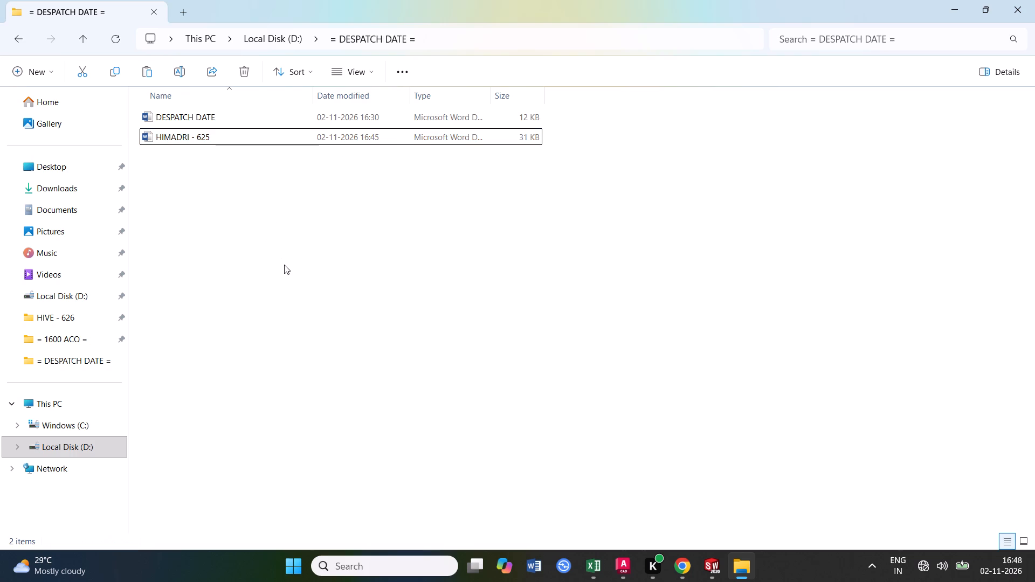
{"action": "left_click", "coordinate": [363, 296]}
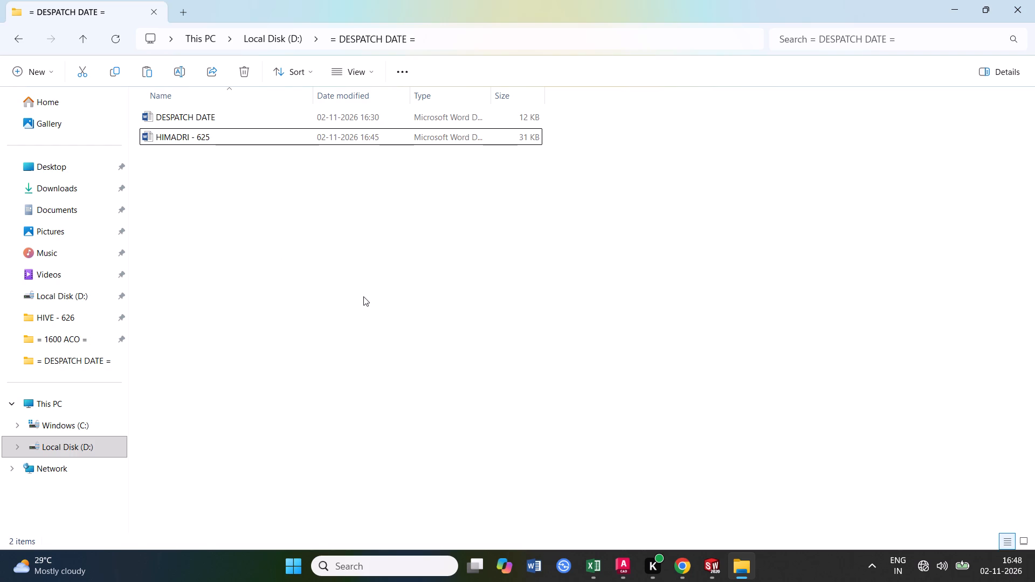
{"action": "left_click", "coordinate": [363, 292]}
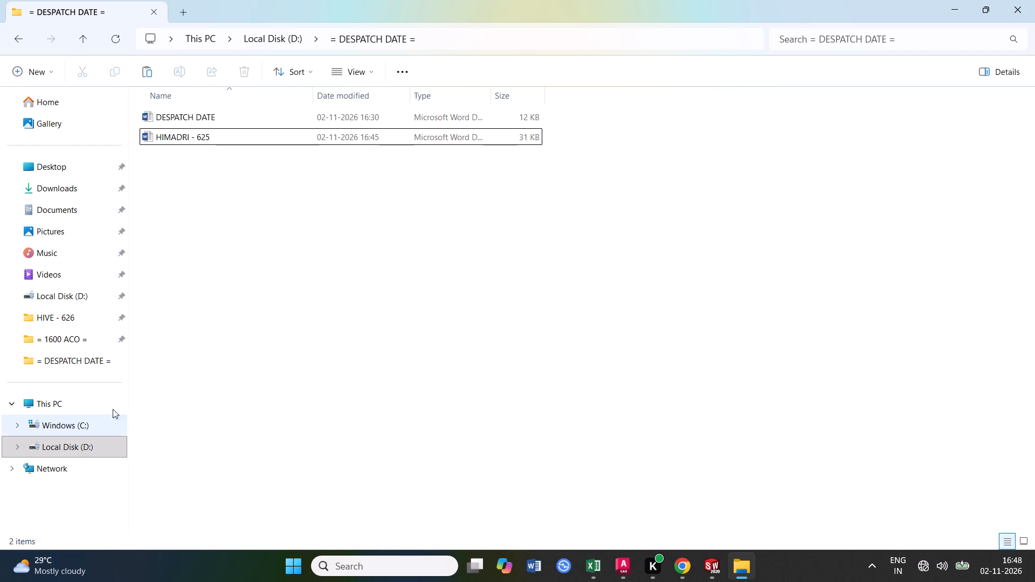
Open the =EVS DRAWING 2024= folder on Local Disk (D:).
{"action": "left_click", "coordinate": [98, 446]}
{"action": "double_click", "coordinate": [223, 454]}
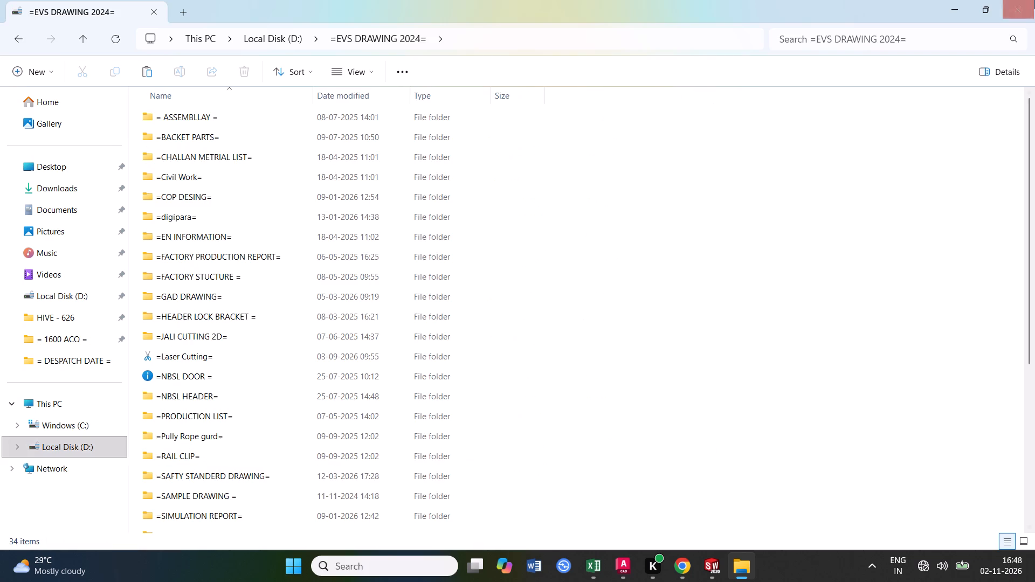